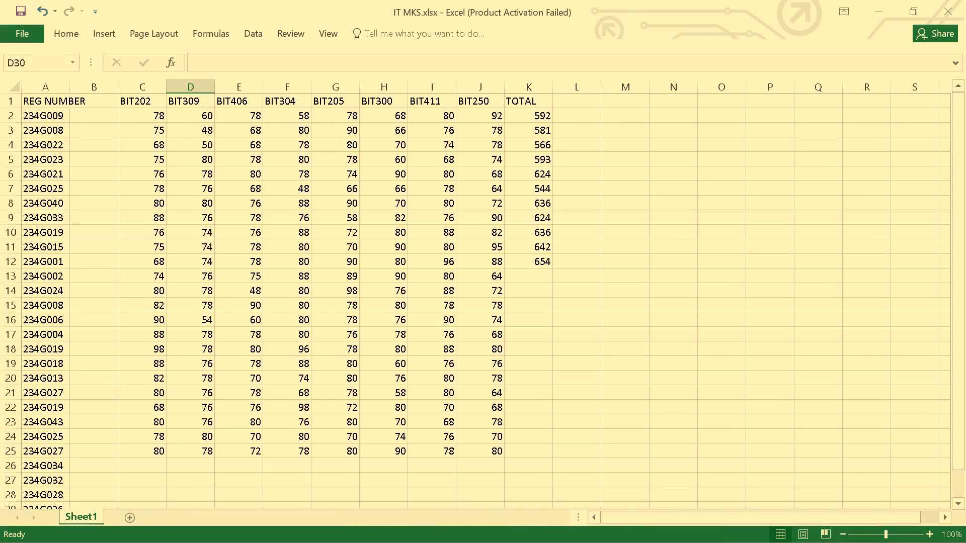
Enter a new student registration number with the 234G prefix in cell A31, below the existing REG NUMBER list.
scroll(533, 275, "down", 2)
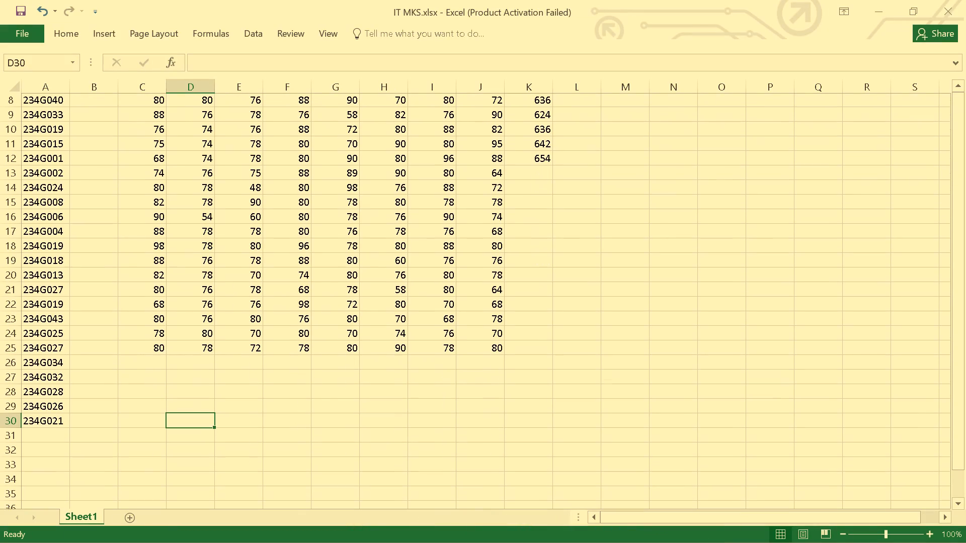
scroll(533, 275, "down", 1)
scroll(533, 275, "up", 2)
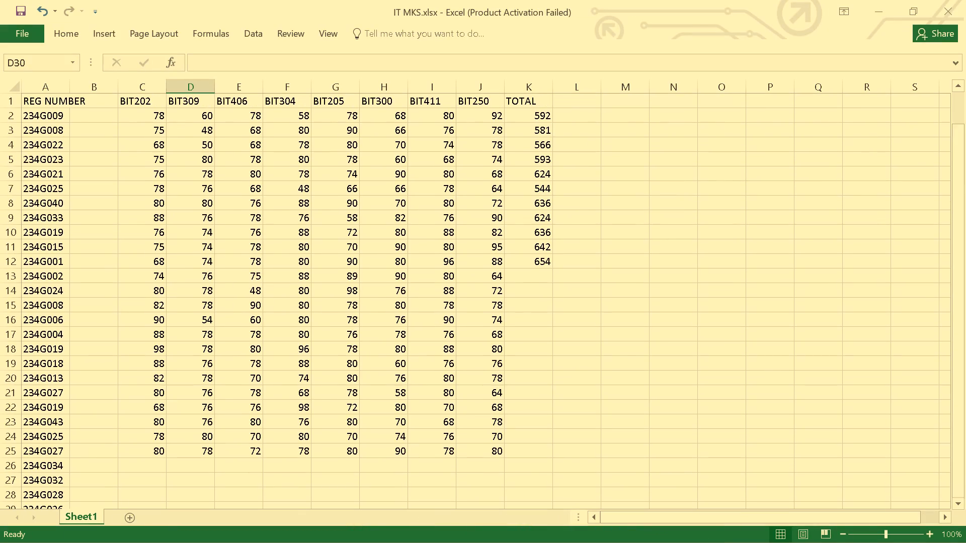
left_click(530, 283)
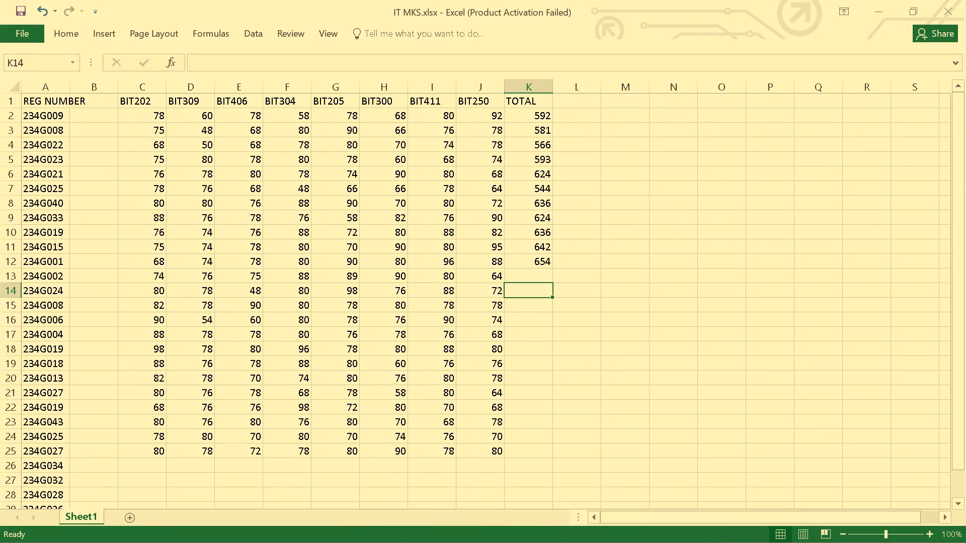
scroll(457, 312, "down", 1)
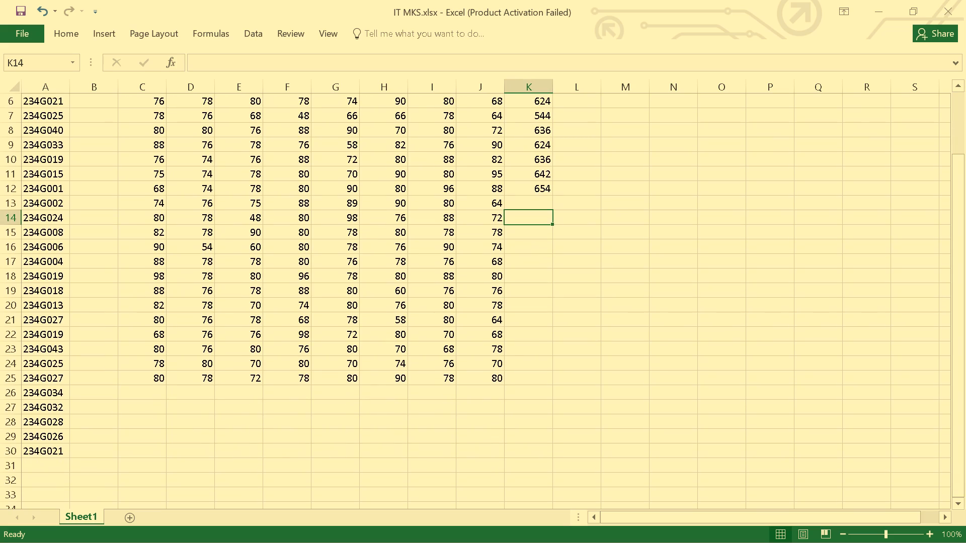
scroll(457, 312, "down", 1)
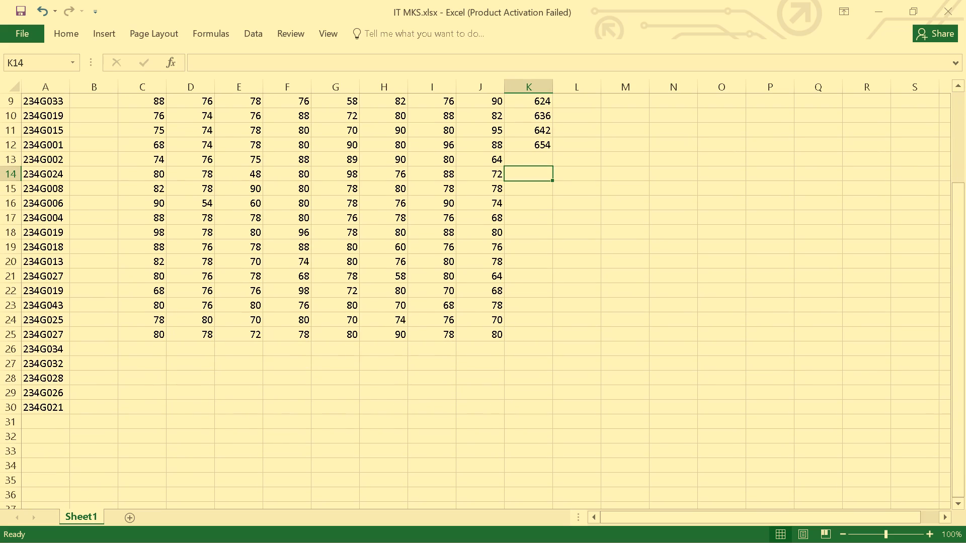
left_click(42, 421)
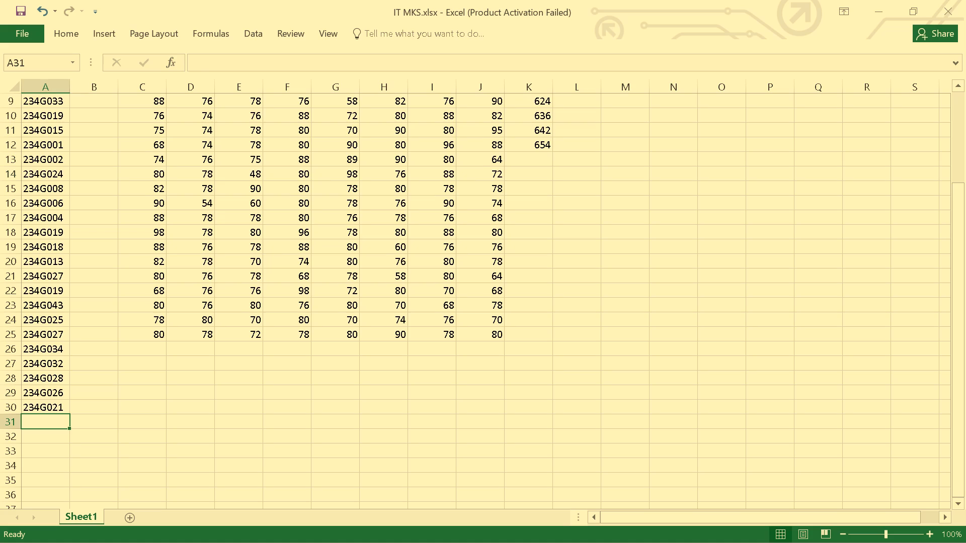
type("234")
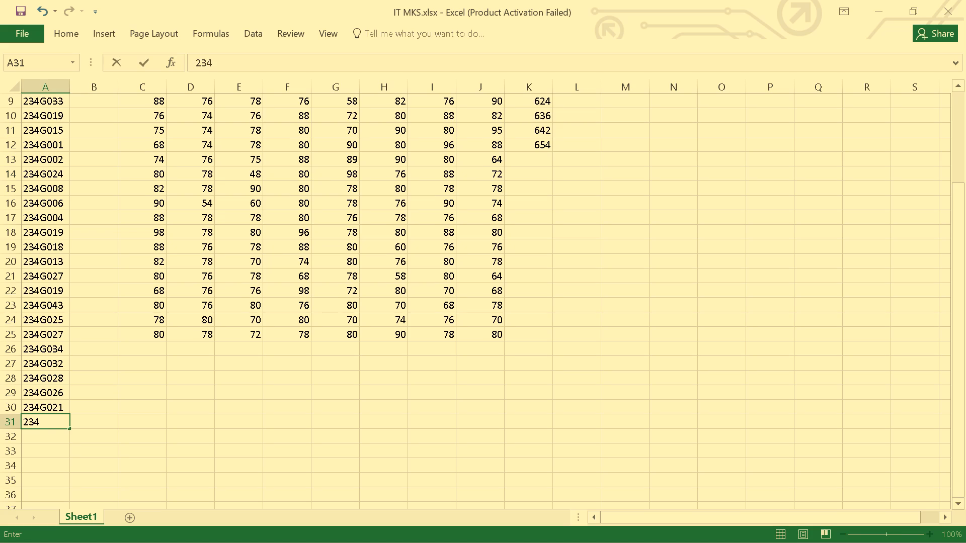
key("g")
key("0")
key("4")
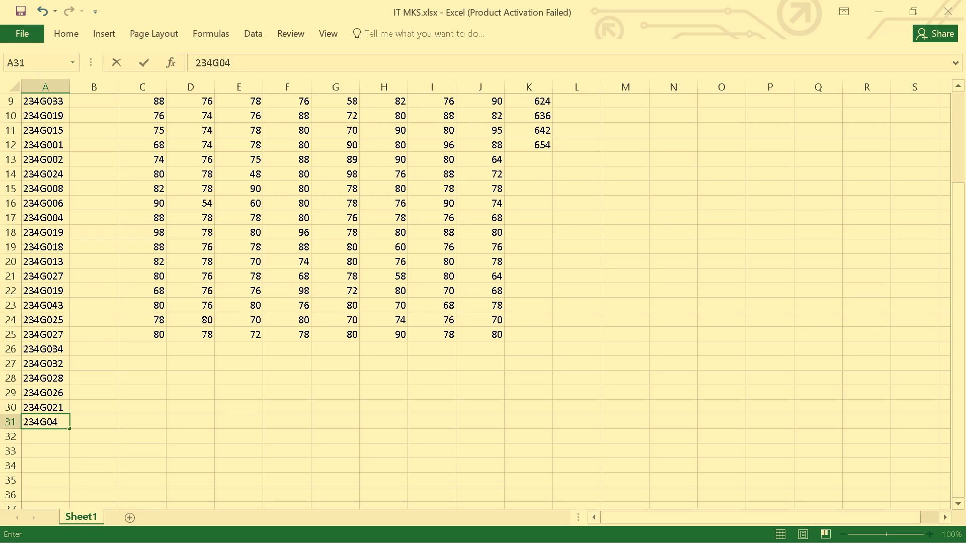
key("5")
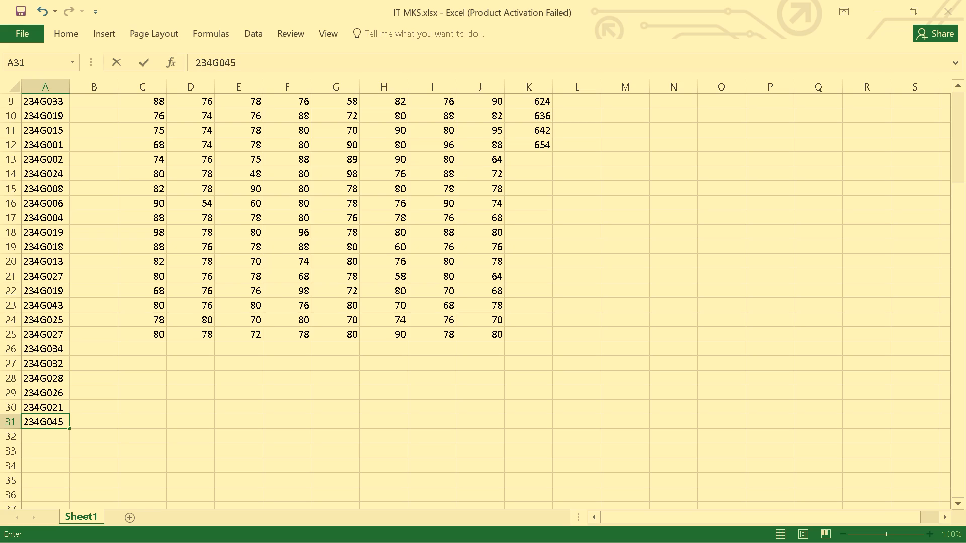
Add another student registration number with the 234G prefix in cell A32.
left_click(53, 437)
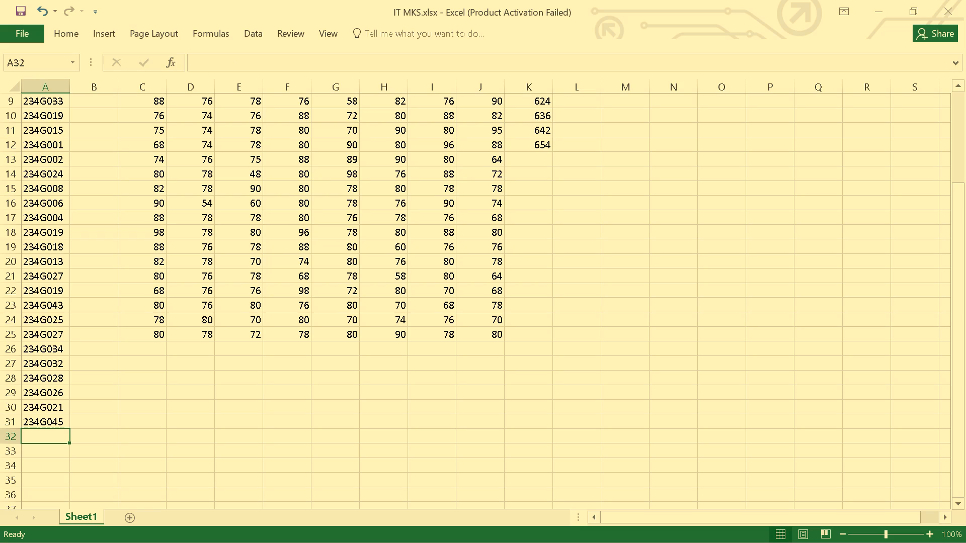
left_click(53, 437)
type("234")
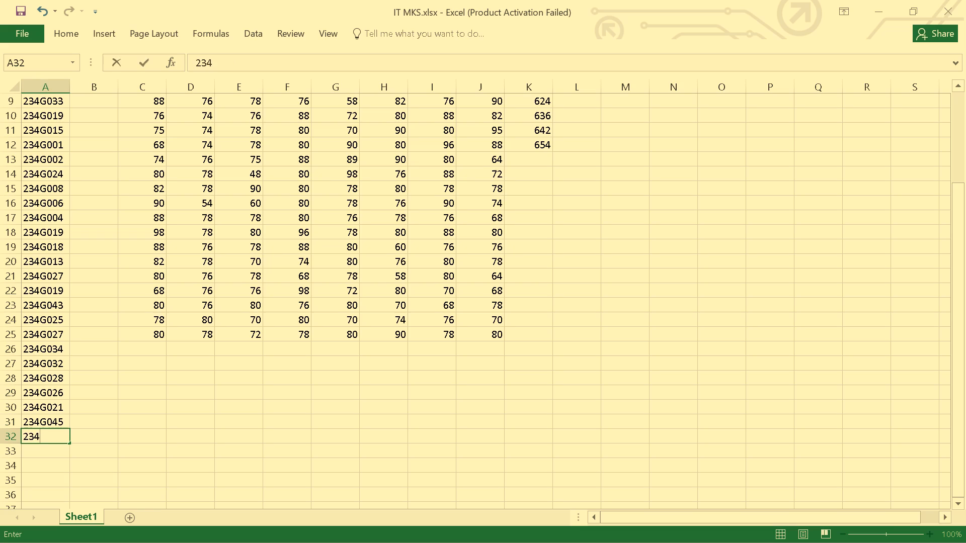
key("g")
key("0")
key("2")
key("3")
Clear the first student's registration number from cell A2.
scroll(89, 364, "up", 2)
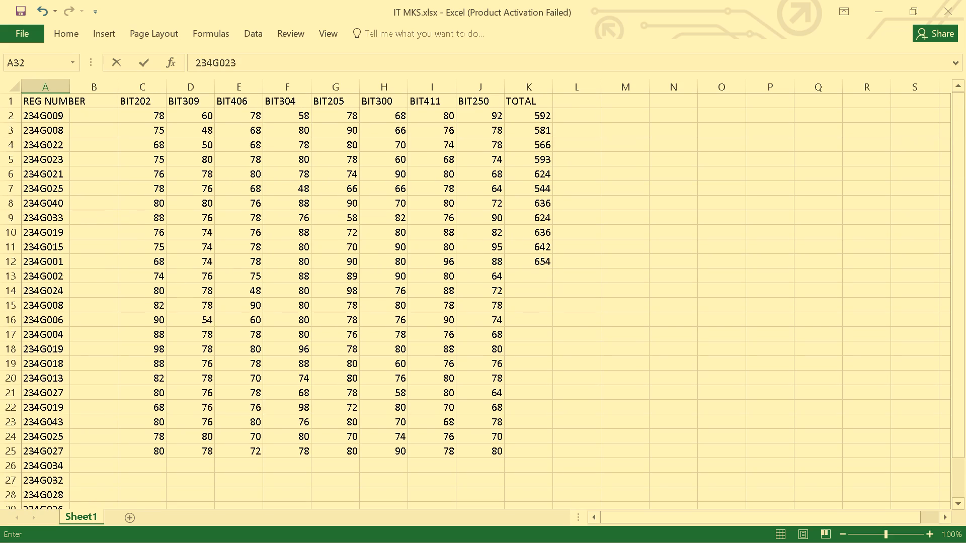
scroll(42, 291, "down", 2)
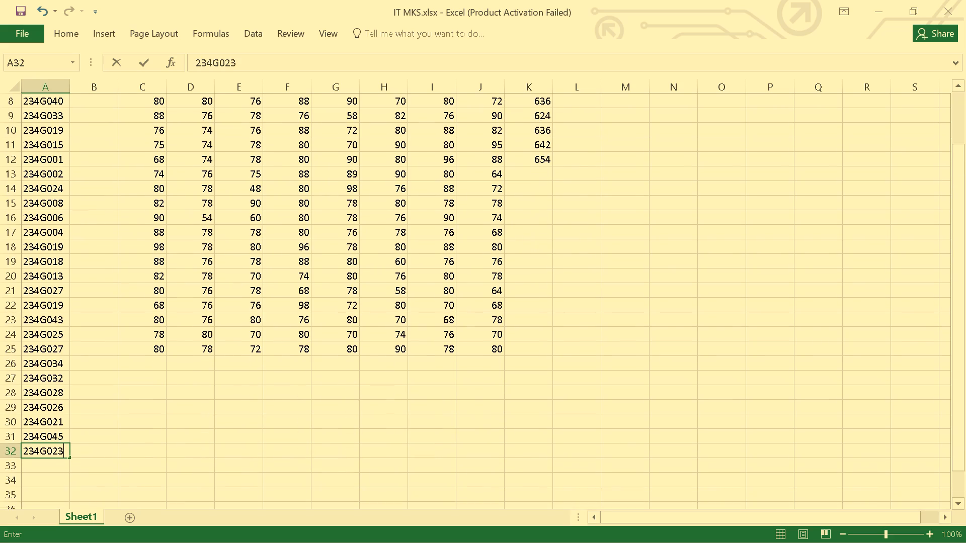
scroll(42, 291, "up", 2)
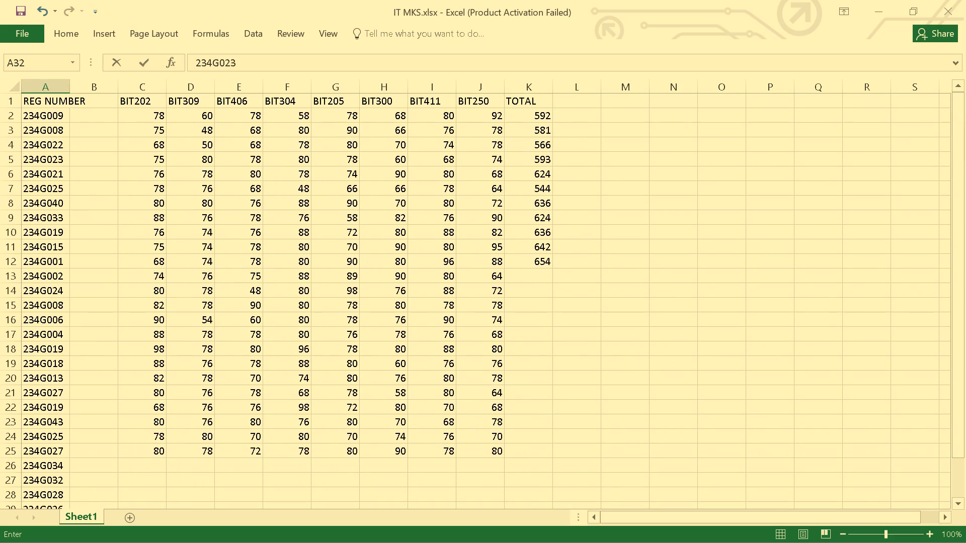
left_click(56, 116)
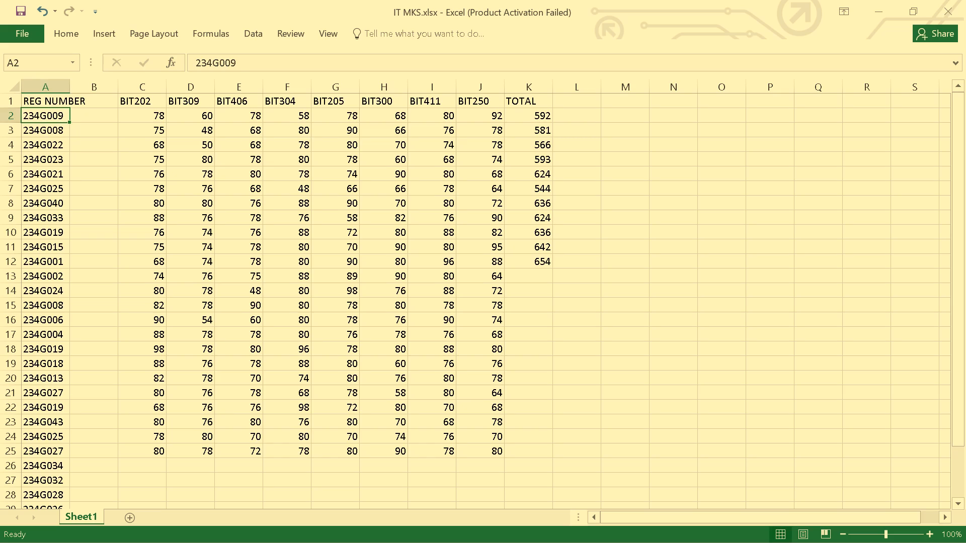
key("BackSpace")
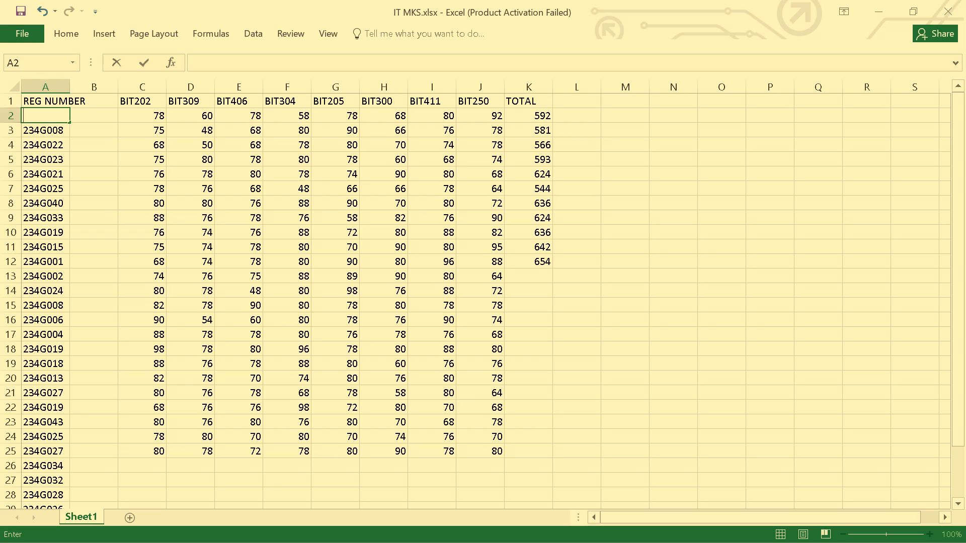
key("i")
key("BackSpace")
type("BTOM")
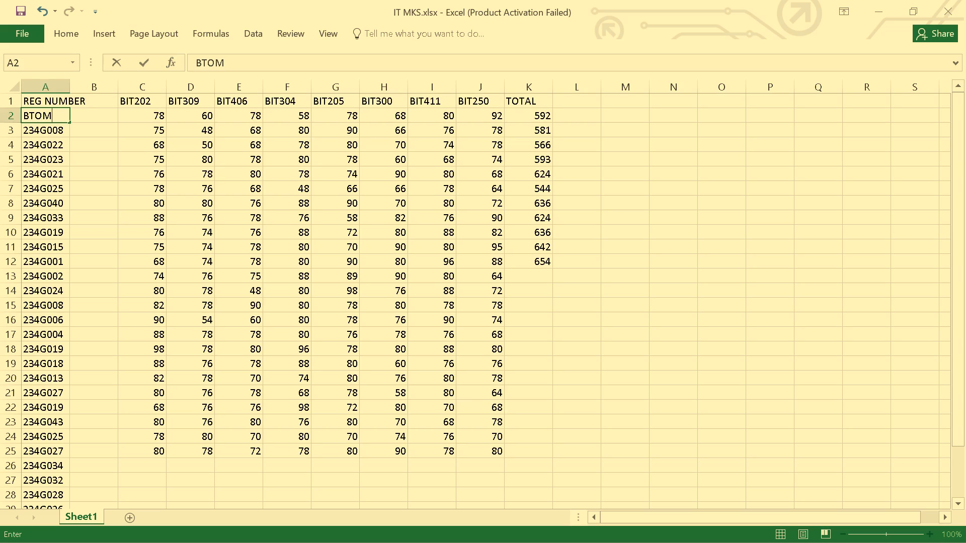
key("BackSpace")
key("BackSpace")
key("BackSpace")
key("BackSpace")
Enter the first student's new registration number in cell A2, using the IN17 prefix and slashes between its three parts.
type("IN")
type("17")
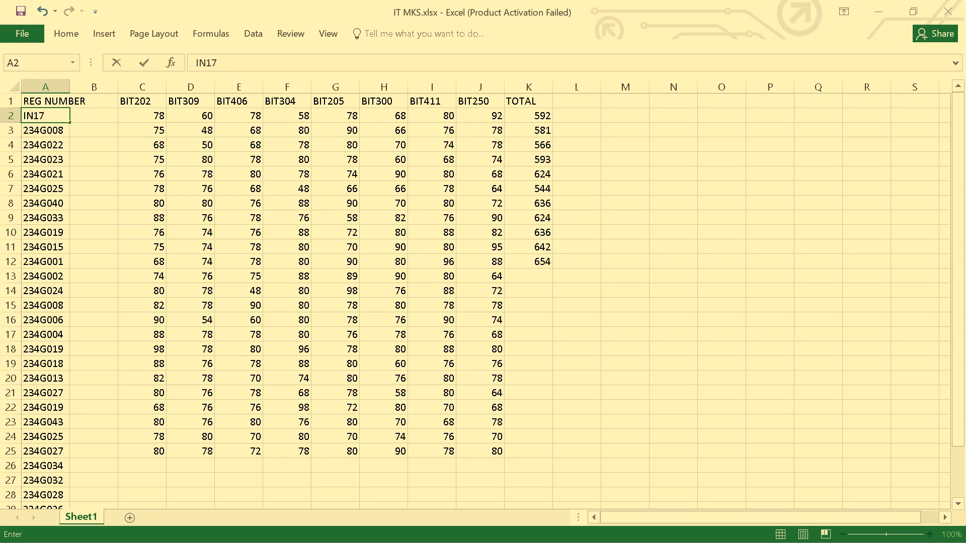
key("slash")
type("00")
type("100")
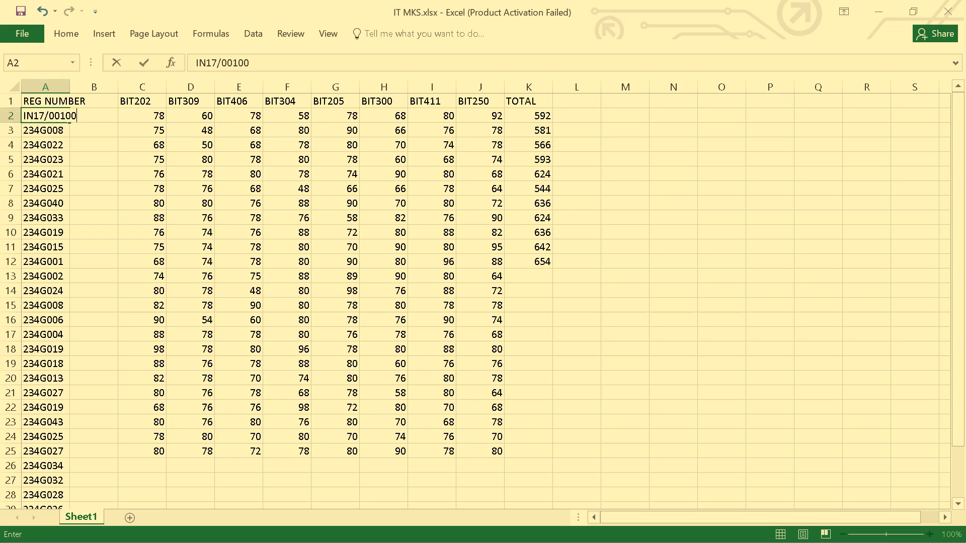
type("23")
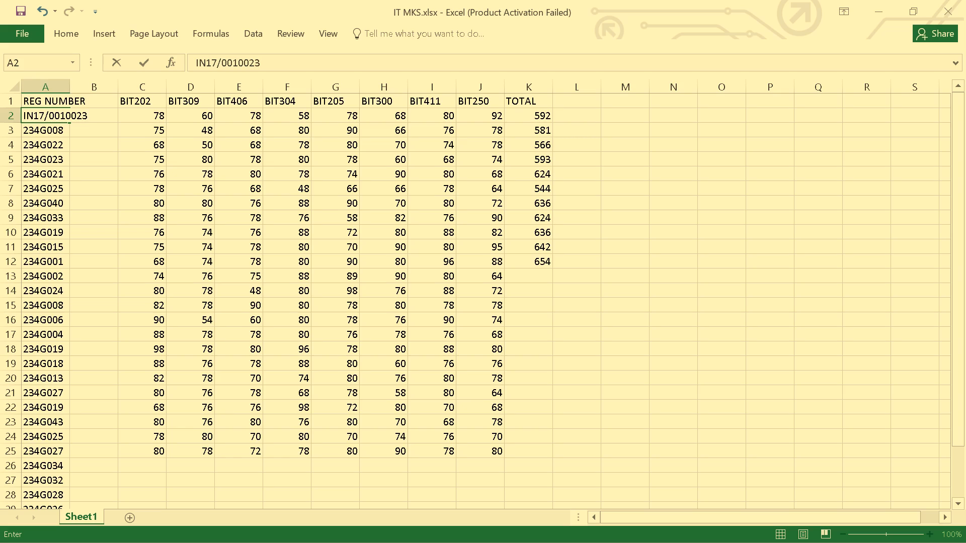
left_click(75, 114)
key("slash")
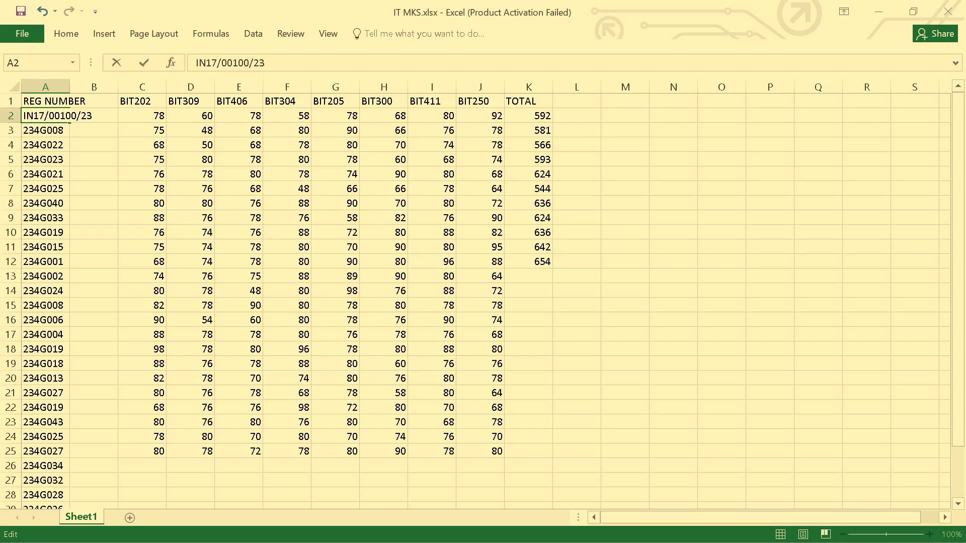
Replace the registration number in cell A3 with one in the slash-separated IN17 format, with 1 as the middle part's last digit.
left_click(50, 131)
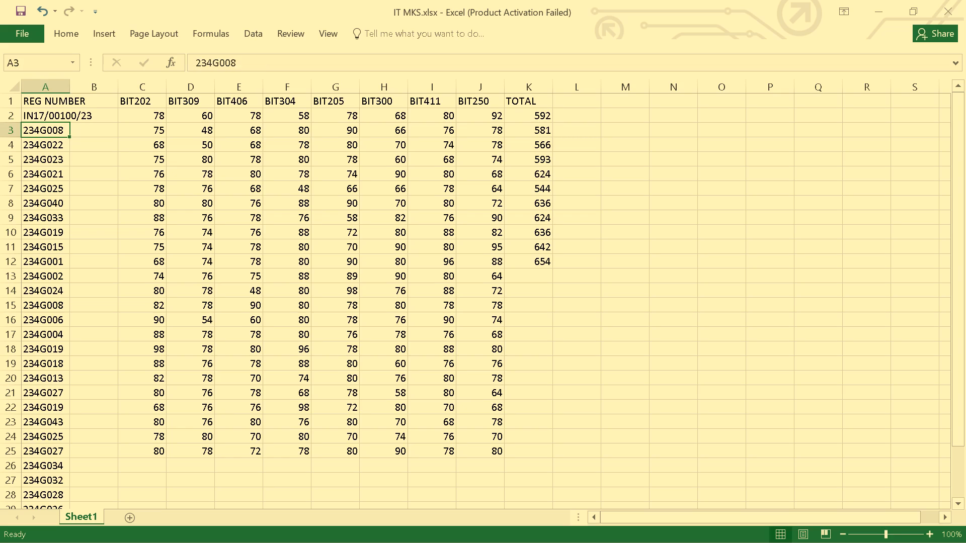
key("BackSpace")
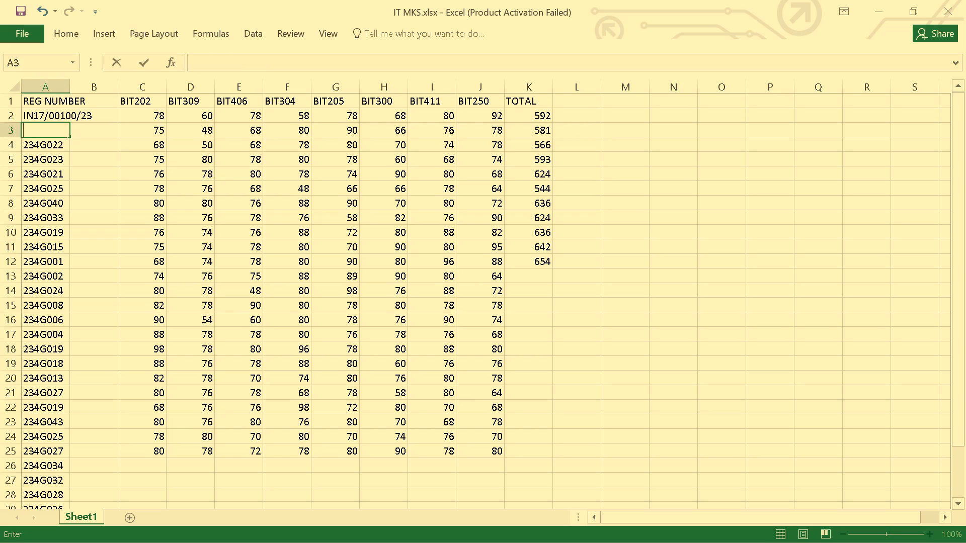
type("IN1")
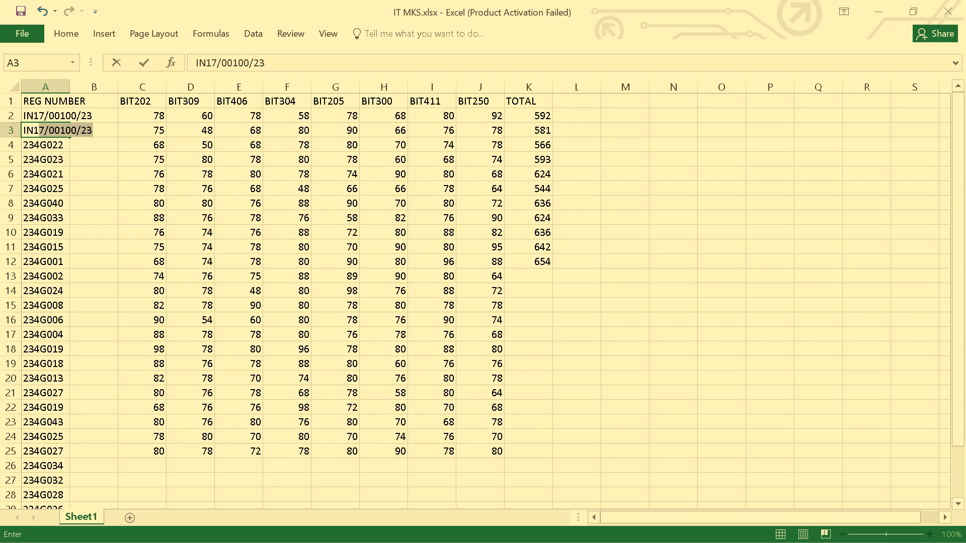
left_click(250, 61)
key("BackSpace")
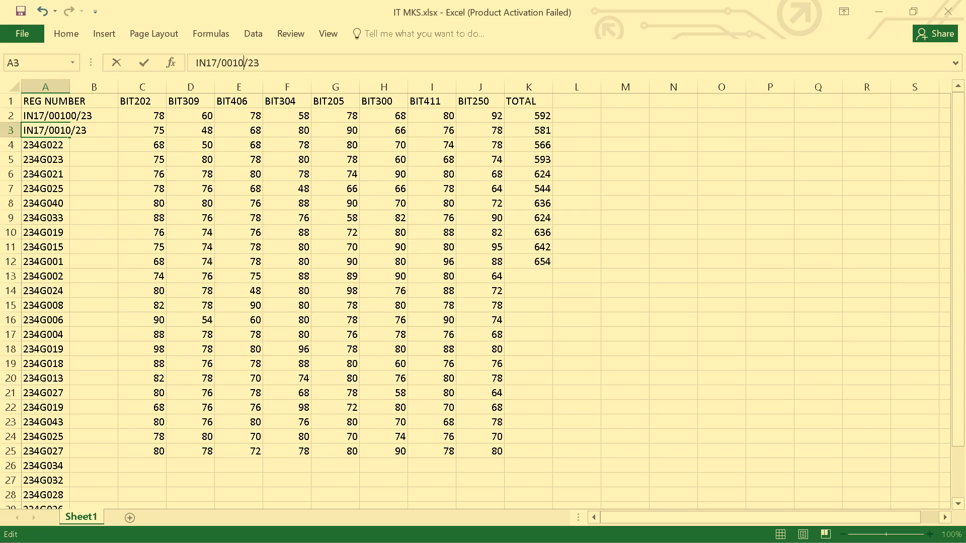
key("BackSpace")
key("BackSpace")
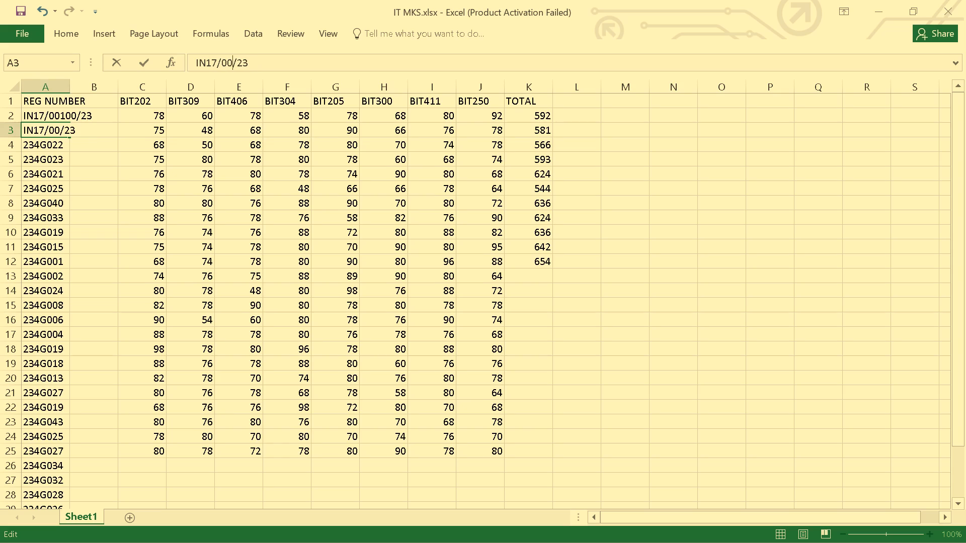
key("0")
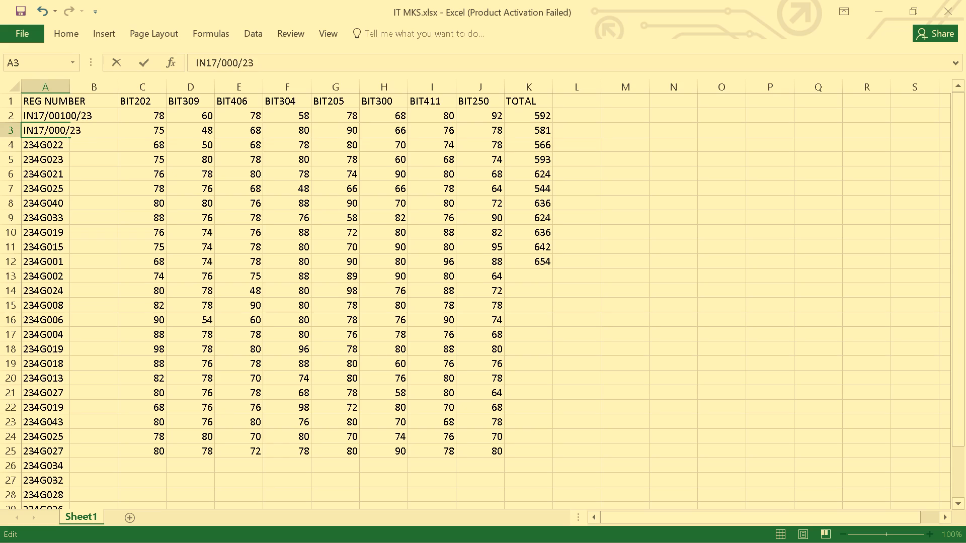
key("0")
key("1")
key("Return")
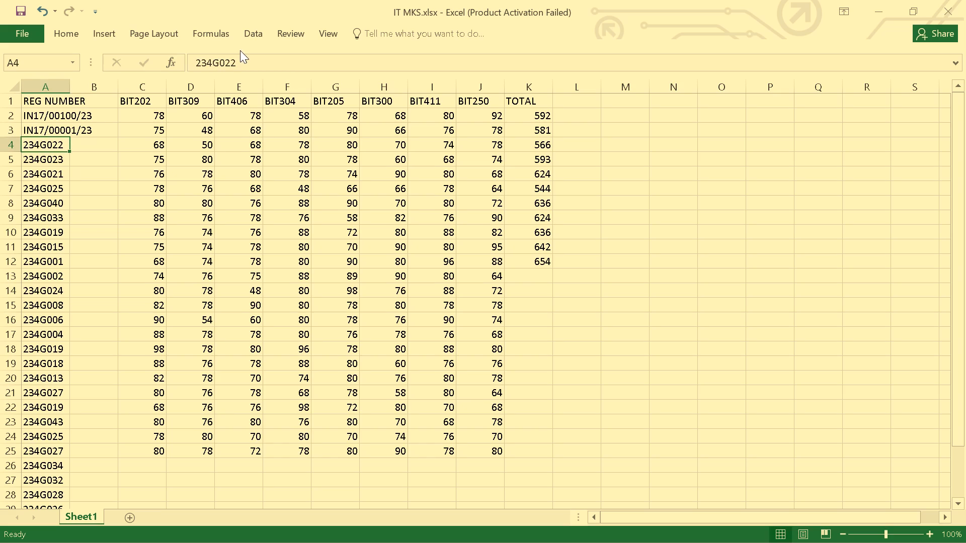
Replace the registration number in cell A4 with an IN17-format one whose middle part is one higher than that in A3.
left_click(237, 62)
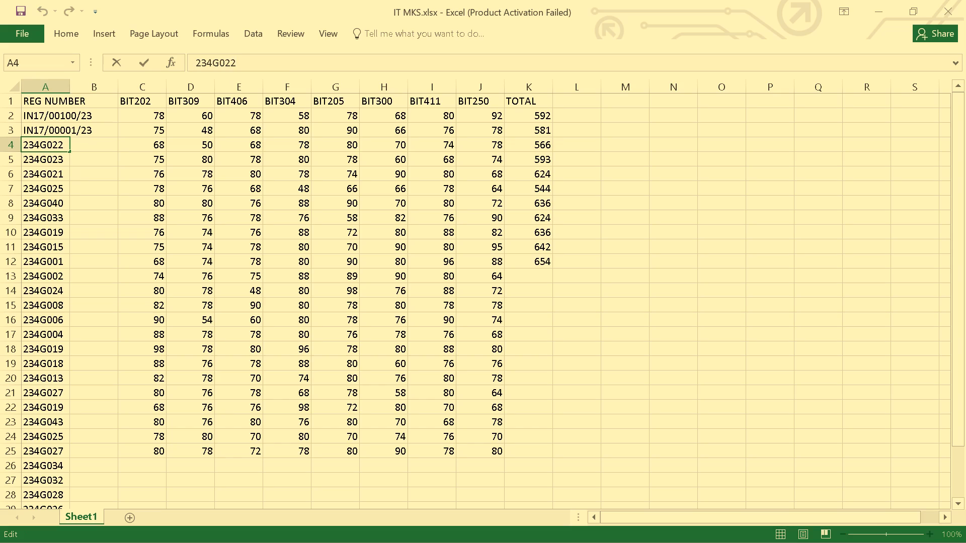
key("BackSpace")
key("BackSpace")
key("BackSpace")
key("BackSpace")
key("BackSpace")
key("BackSpace")
key("BackSpace")
key("BackSpace")
key("BackSpace")
key("BackSpace")
key("BackSpace")
key("BackSpace")
key("BackSpace")
key("BackSpace")
type("IN")
type("17")
key("slash")
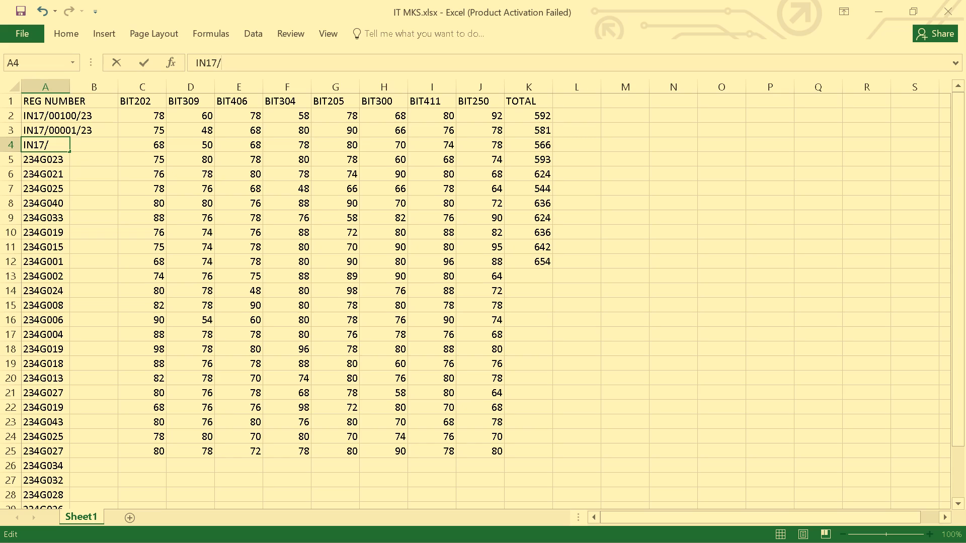
type("00")
key("0")
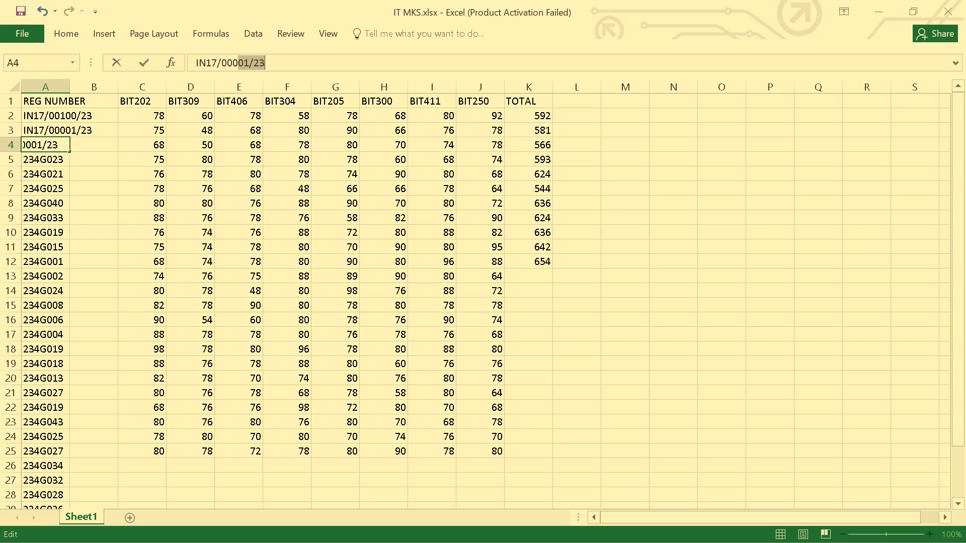
left_click(248, 63)
key("BackSpace")
key("2")
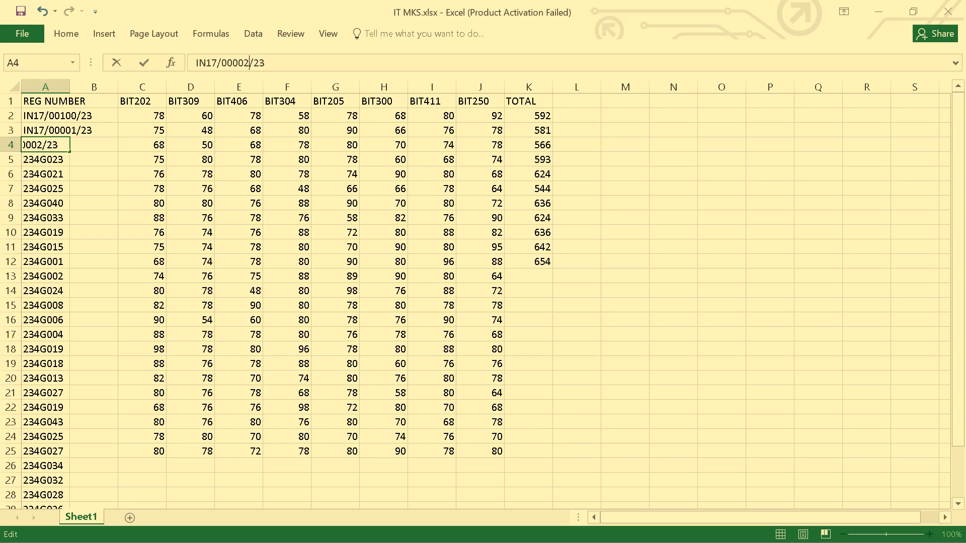
key("Return")
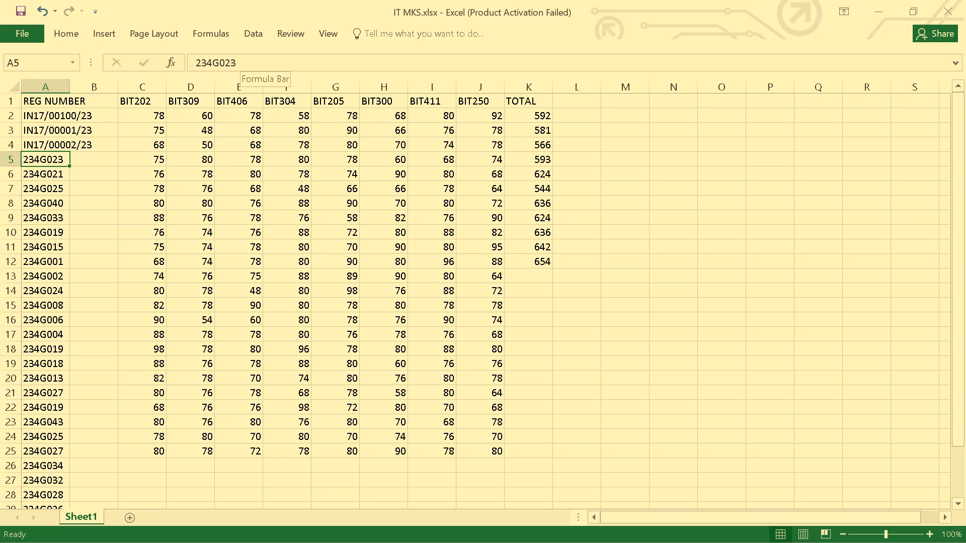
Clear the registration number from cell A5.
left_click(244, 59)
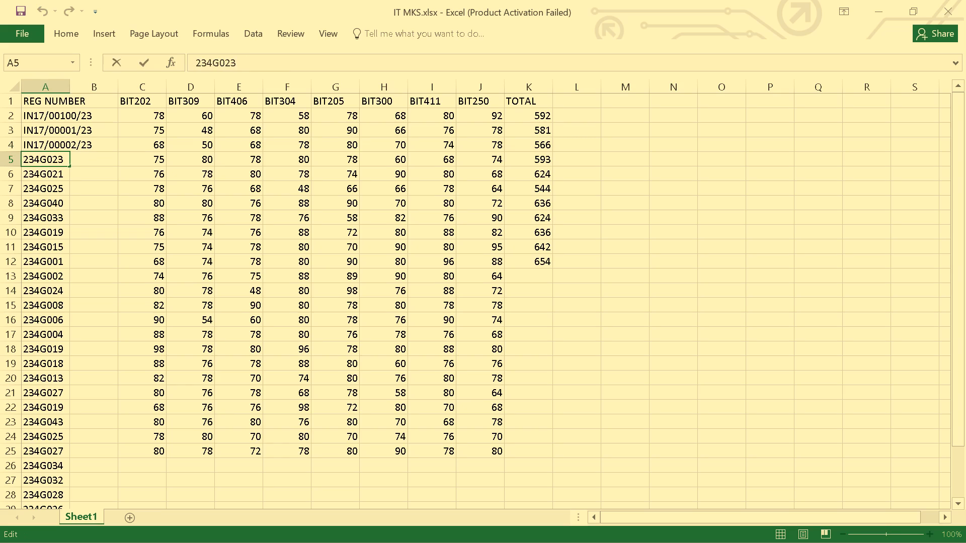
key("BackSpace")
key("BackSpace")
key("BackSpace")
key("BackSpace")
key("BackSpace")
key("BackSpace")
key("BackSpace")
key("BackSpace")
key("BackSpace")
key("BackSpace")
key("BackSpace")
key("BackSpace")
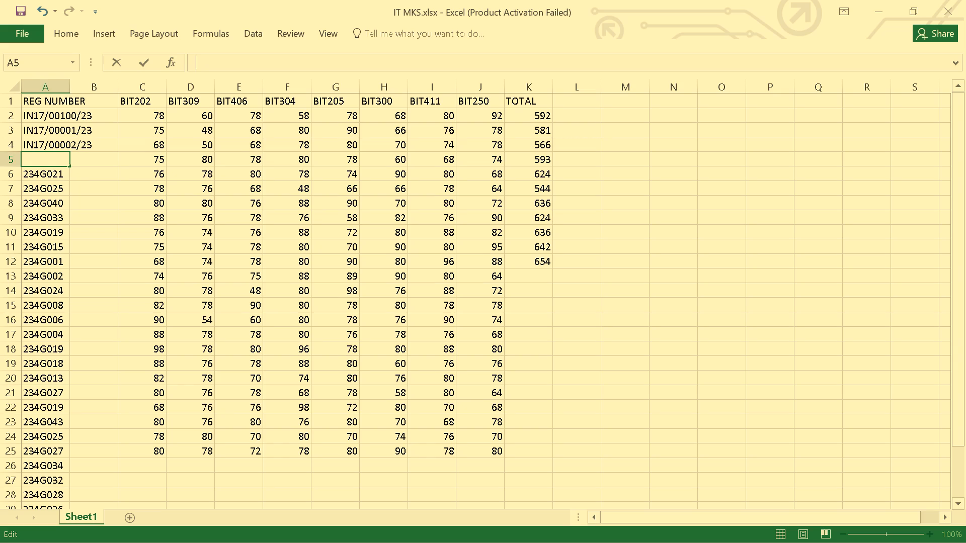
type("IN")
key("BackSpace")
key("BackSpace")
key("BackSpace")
Copy the registration number from A4 into A5 and change the last digit of its middle part to 3.
left_click(75, 146)
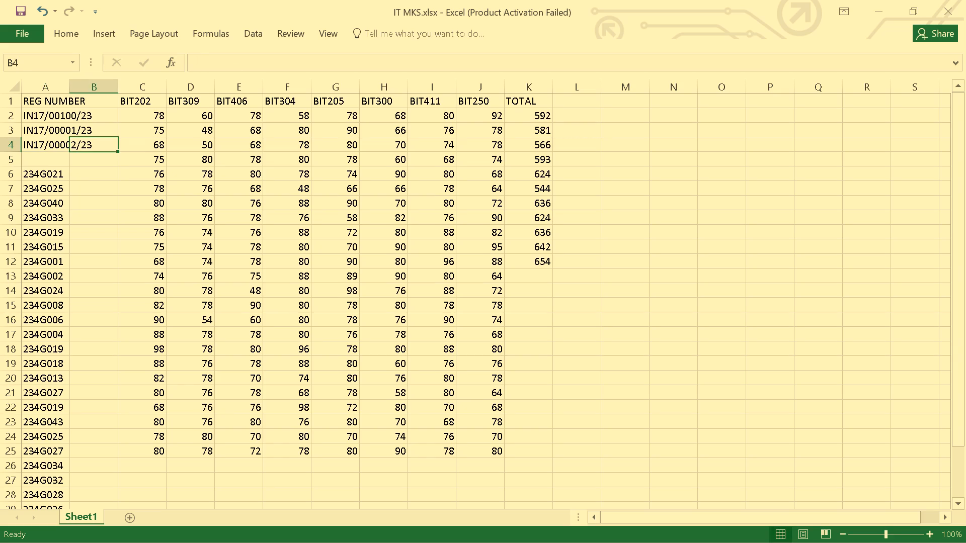
left_click(51, 148)
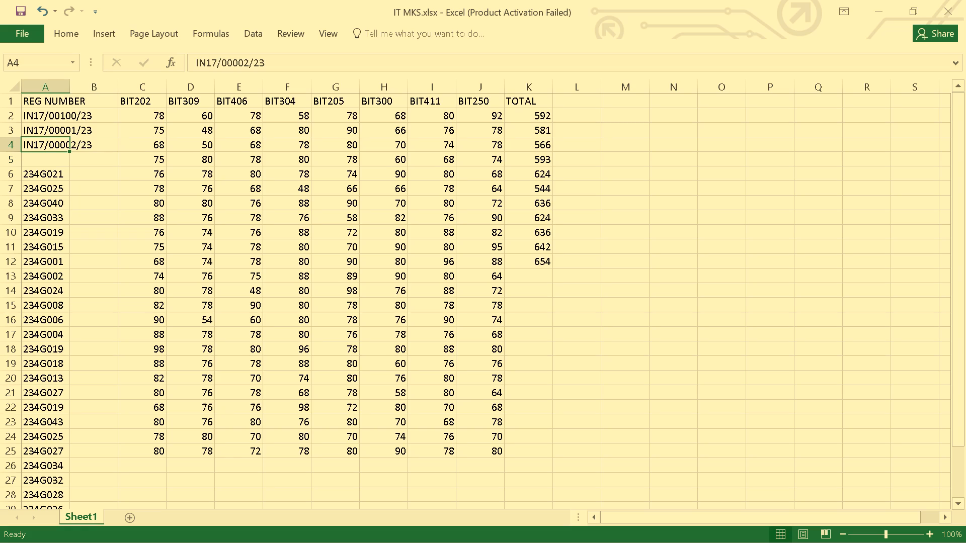
key("ctrl+c")
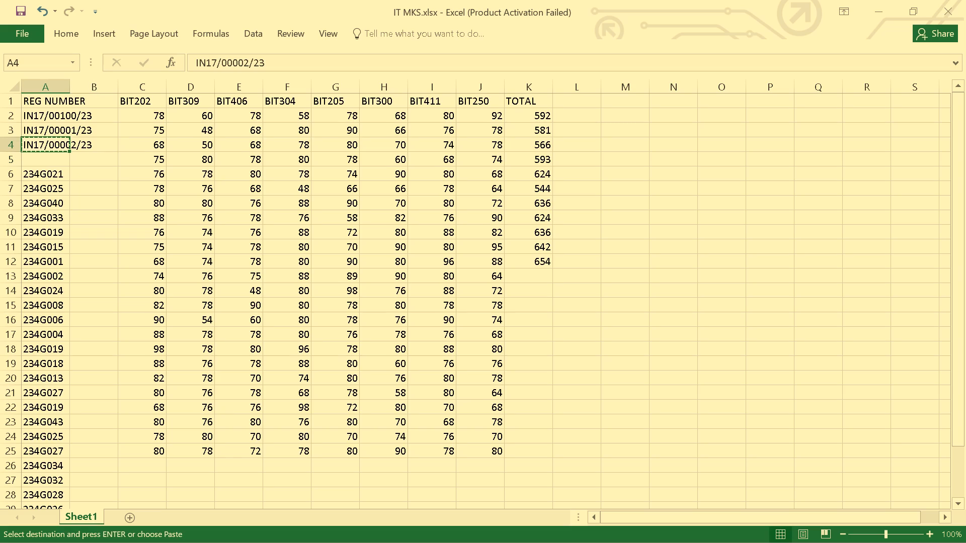
left_click(45, 159)
key("ctrl+v")
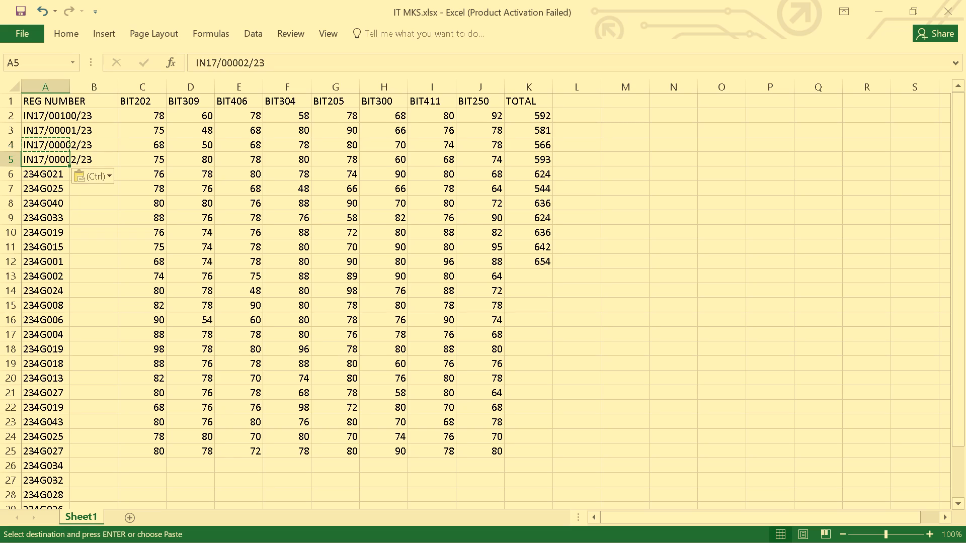
left_click(248, 59)
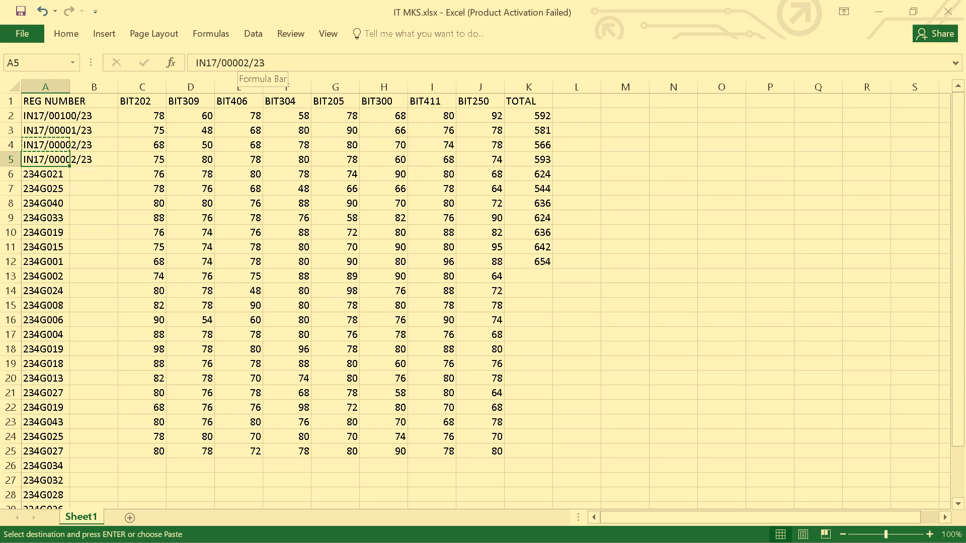
key("BackSpace")
key("3")
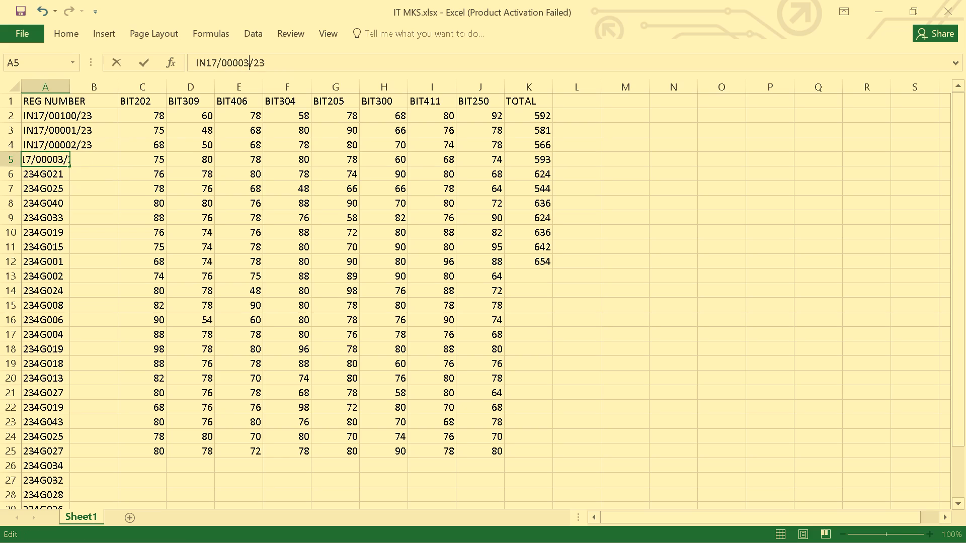
key("Return")
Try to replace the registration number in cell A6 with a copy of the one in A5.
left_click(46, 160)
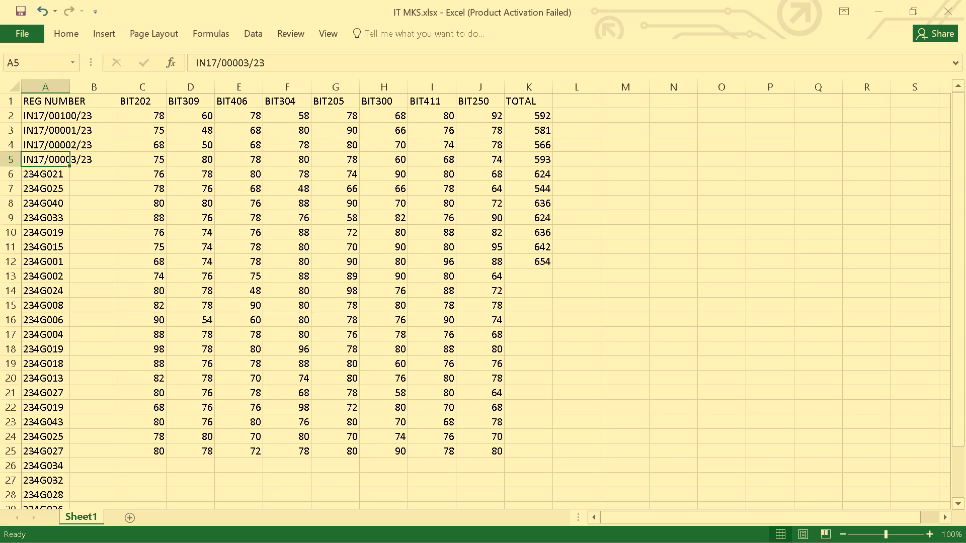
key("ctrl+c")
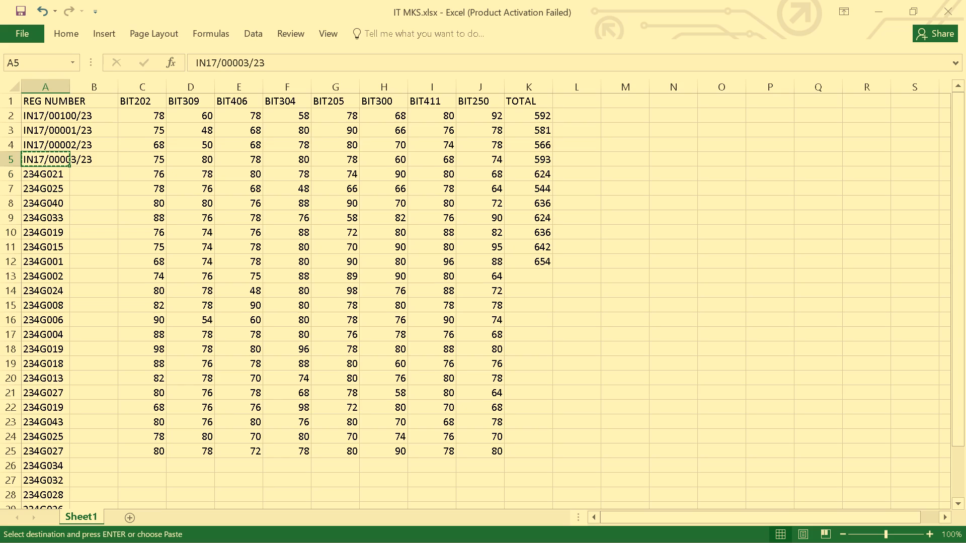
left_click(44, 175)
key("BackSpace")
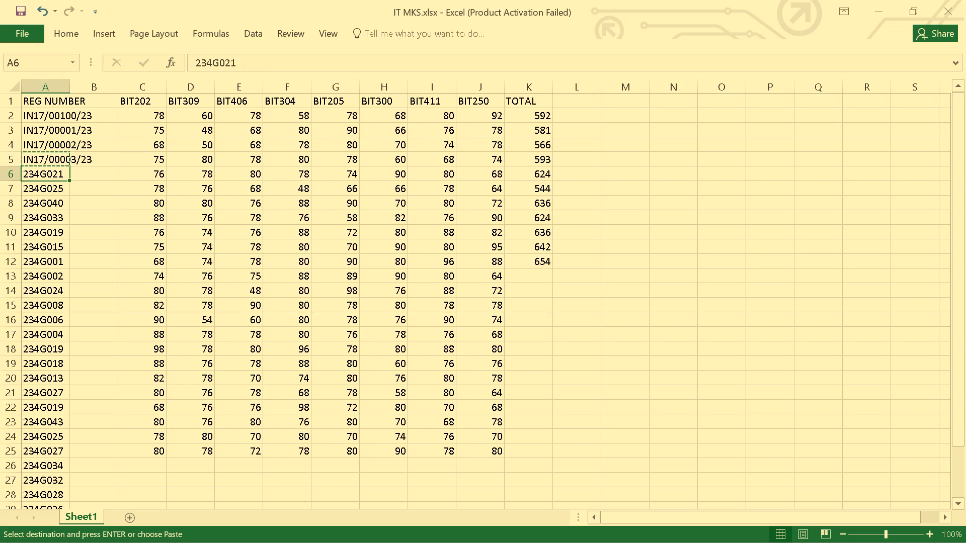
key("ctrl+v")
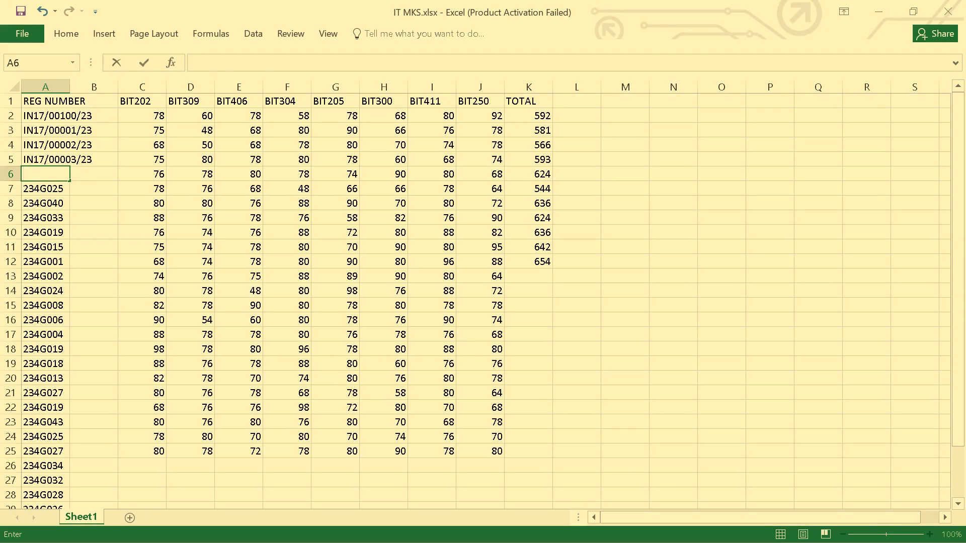
Copy the registration number from A5 into A6 and change the last digit of its middle part to 5.
left_click(55, 159)
key("ctrl+c")
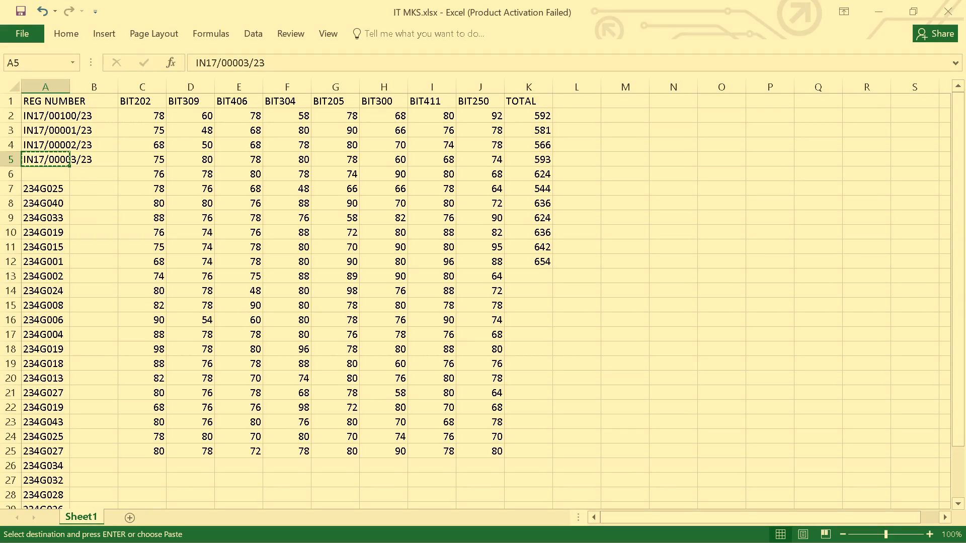
left_click(42, 180)
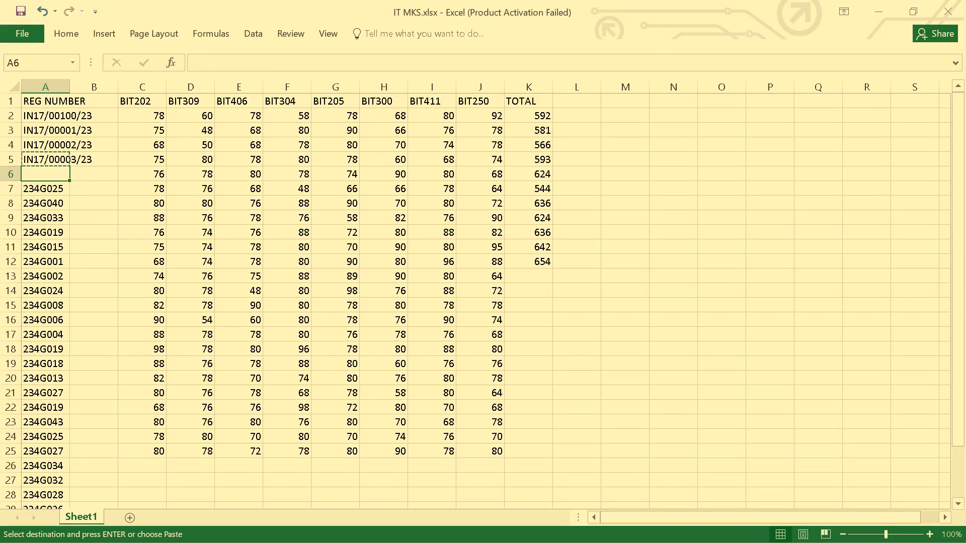
key("ctrl+v")
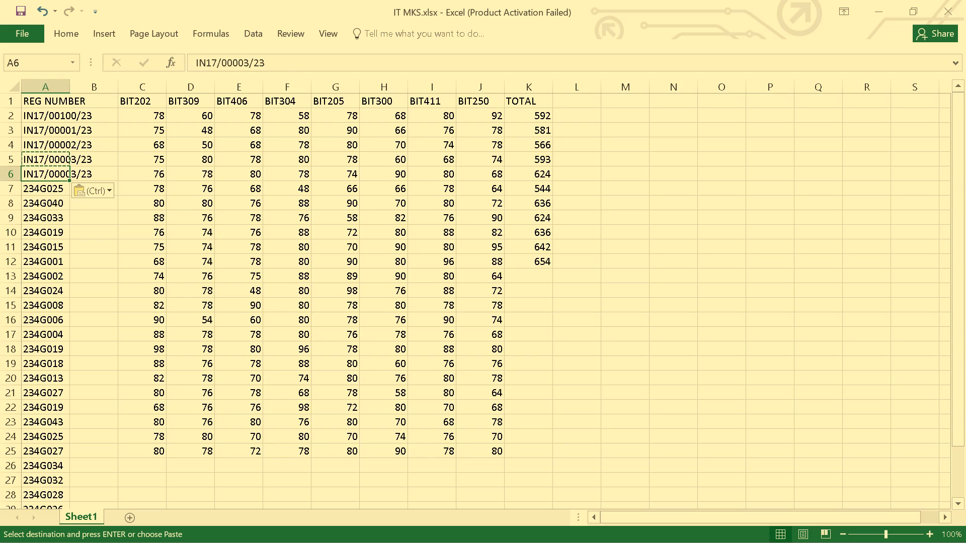
left_click(248, 59)
key("BackSpace")
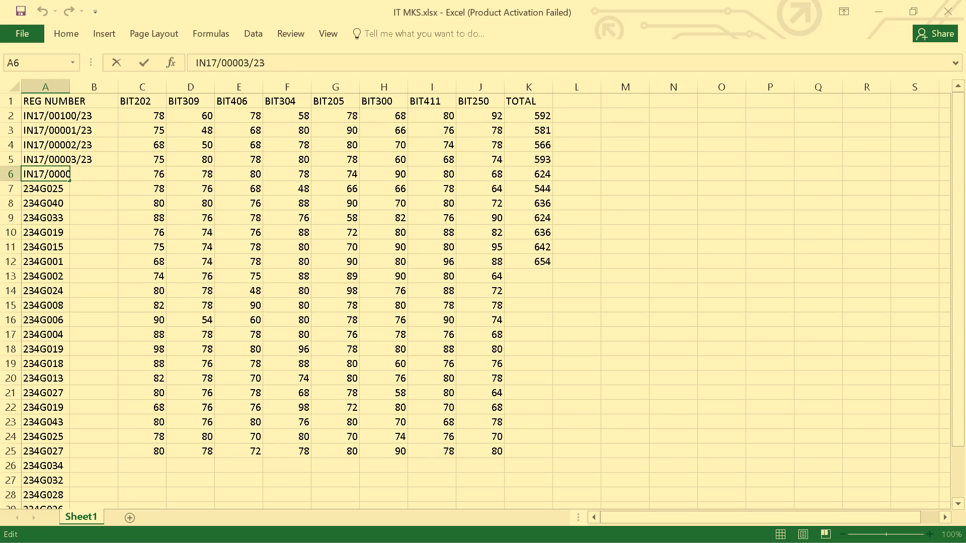
key("5")
key("Return")
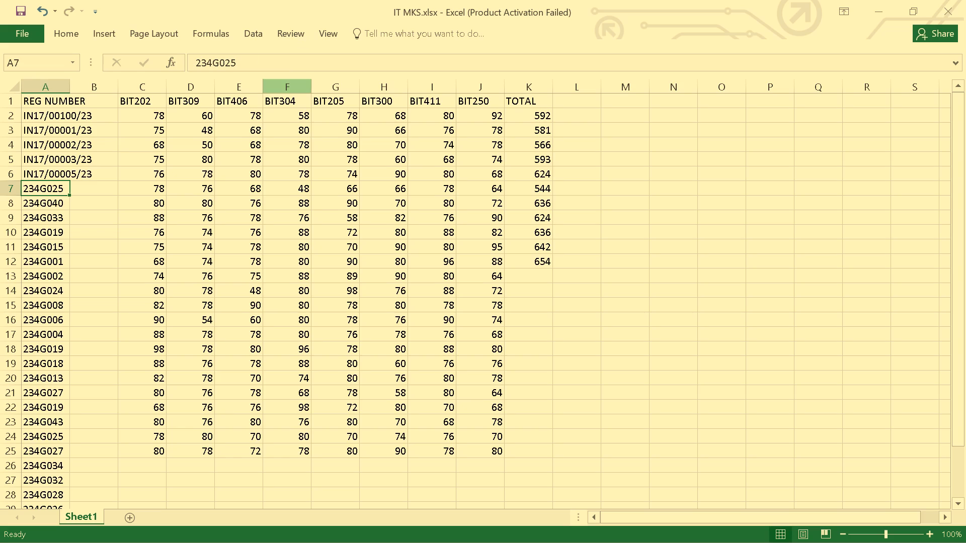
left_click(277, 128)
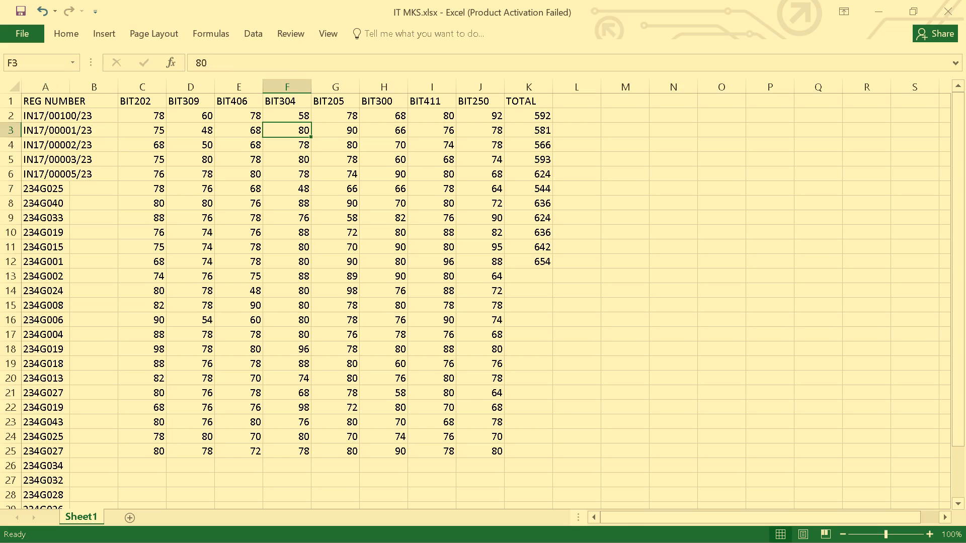
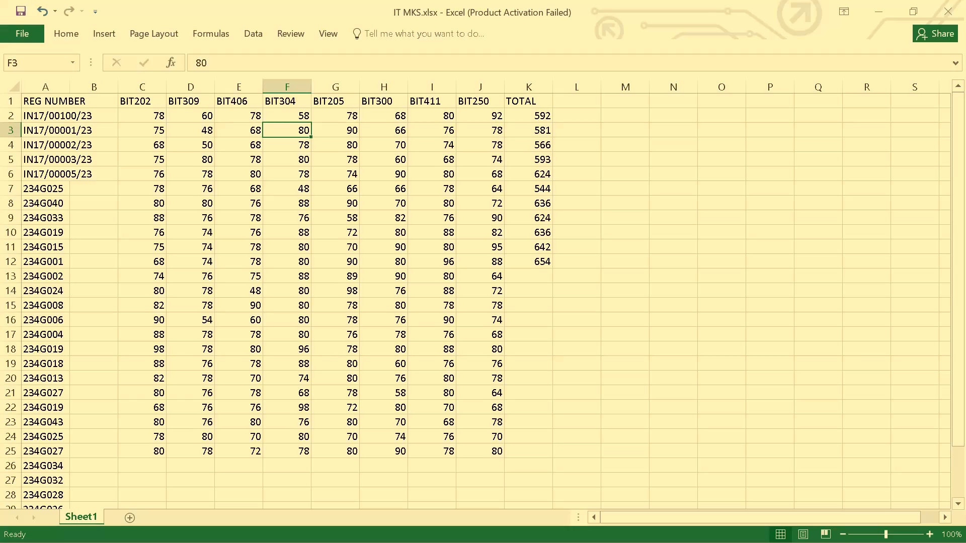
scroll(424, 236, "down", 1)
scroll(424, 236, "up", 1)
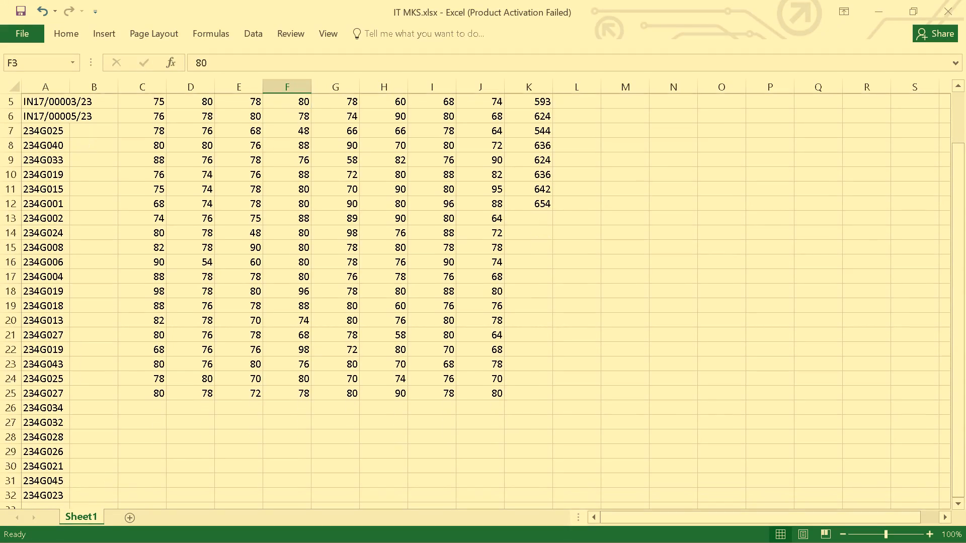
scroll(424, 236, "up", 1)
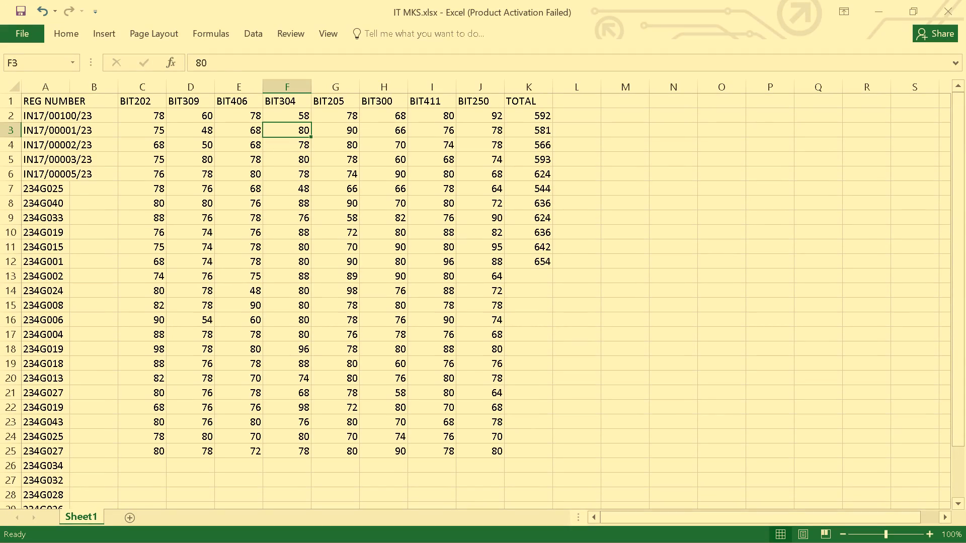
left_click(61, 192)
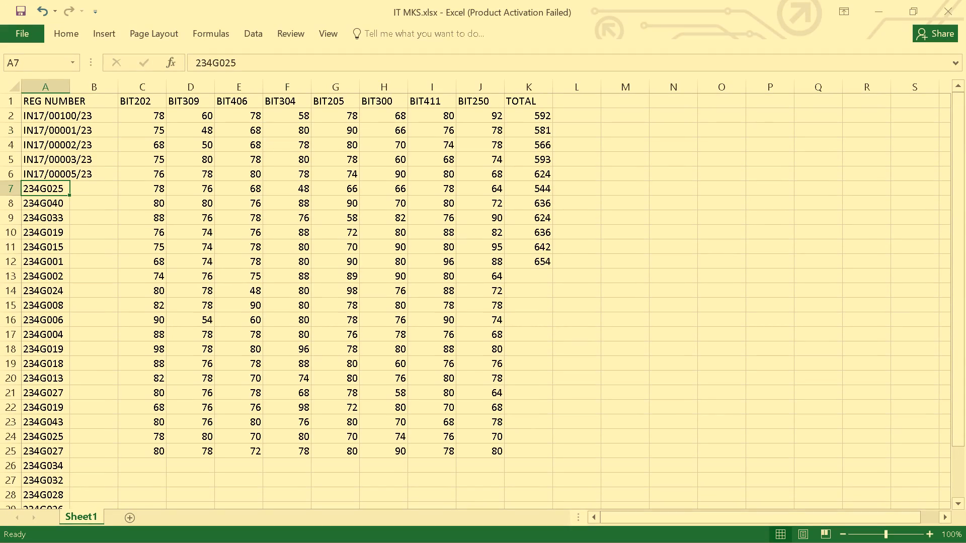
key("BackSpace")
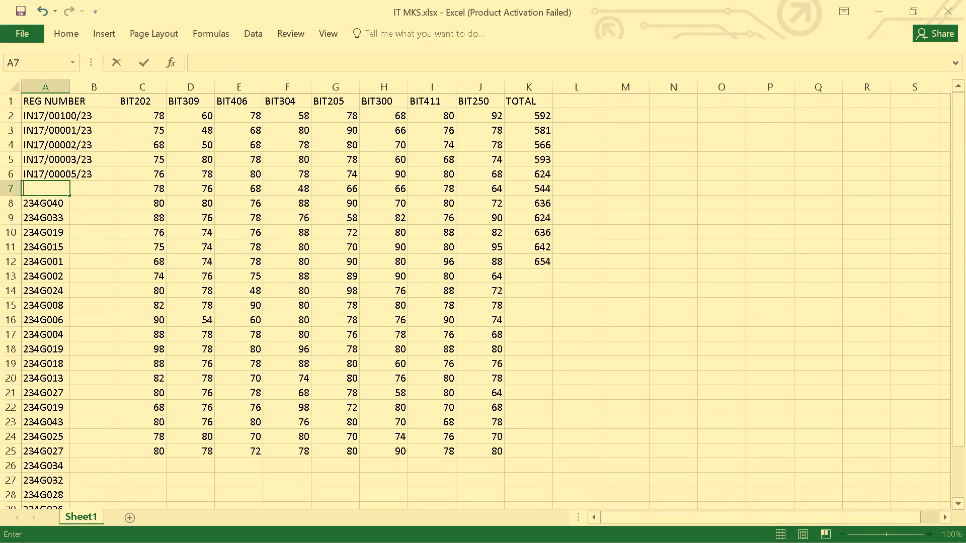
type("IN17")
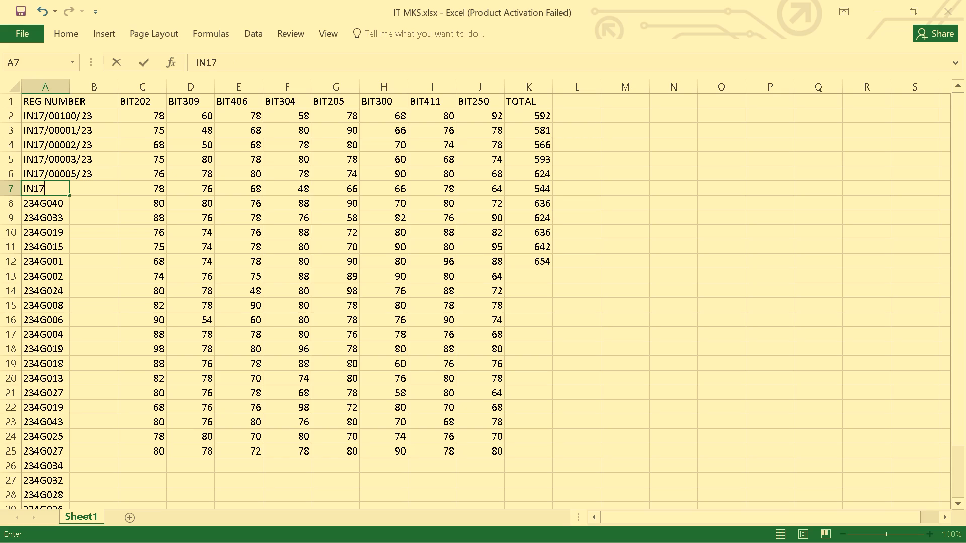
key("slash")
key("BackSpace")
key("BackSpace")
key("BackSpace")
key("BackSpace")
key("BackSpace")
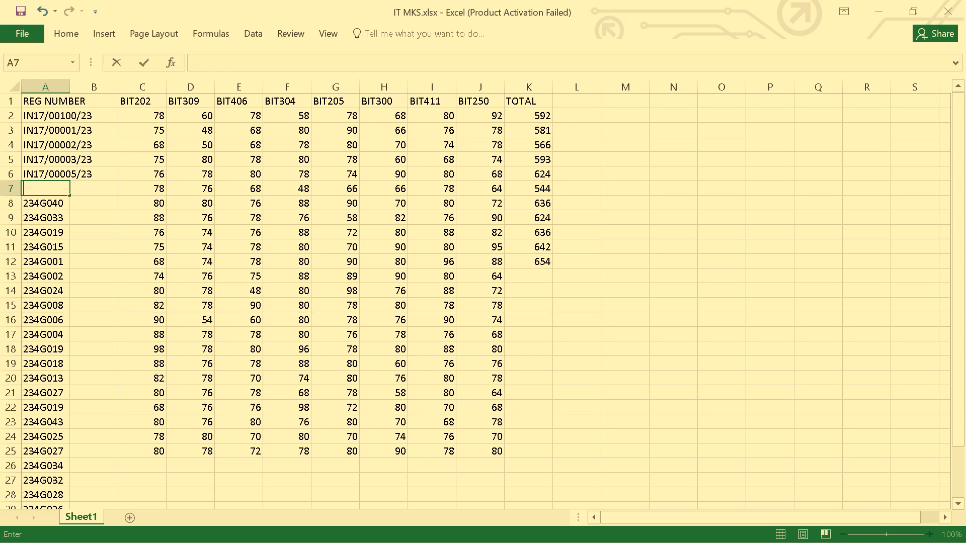
Copy the registration number from A6 into A7 and change the last two digits of its middle part to 10.
left_click(63, 173)
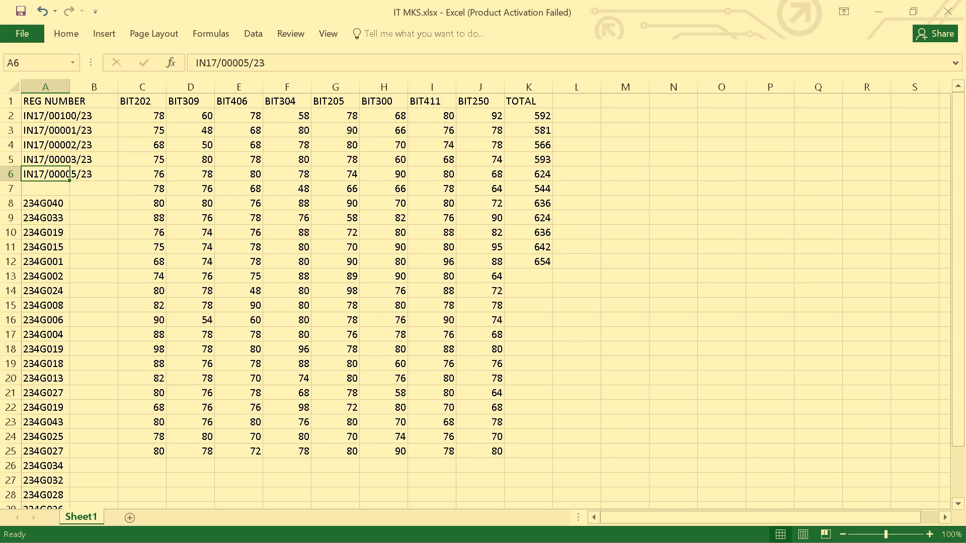
key("ctrl+c")
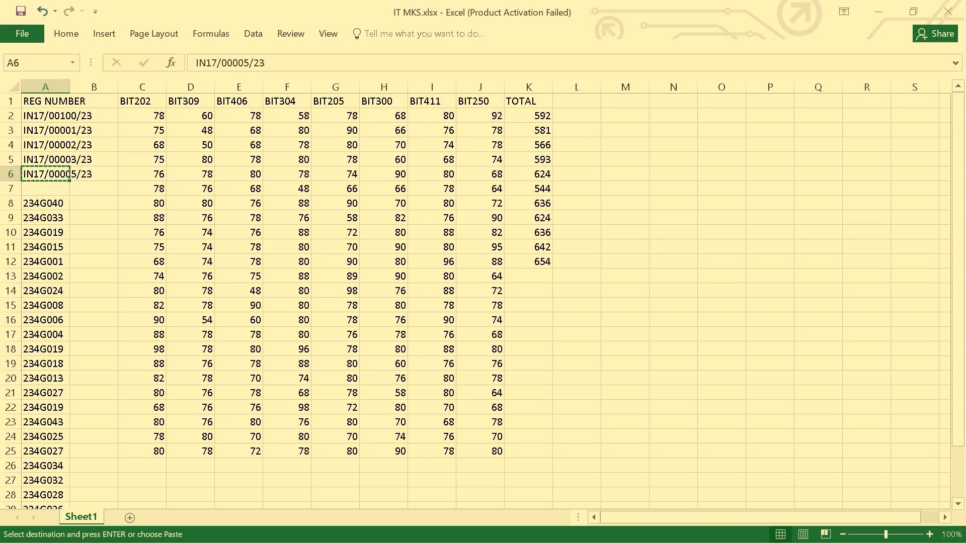
left_click(52, 189)
key("ctrl+v")
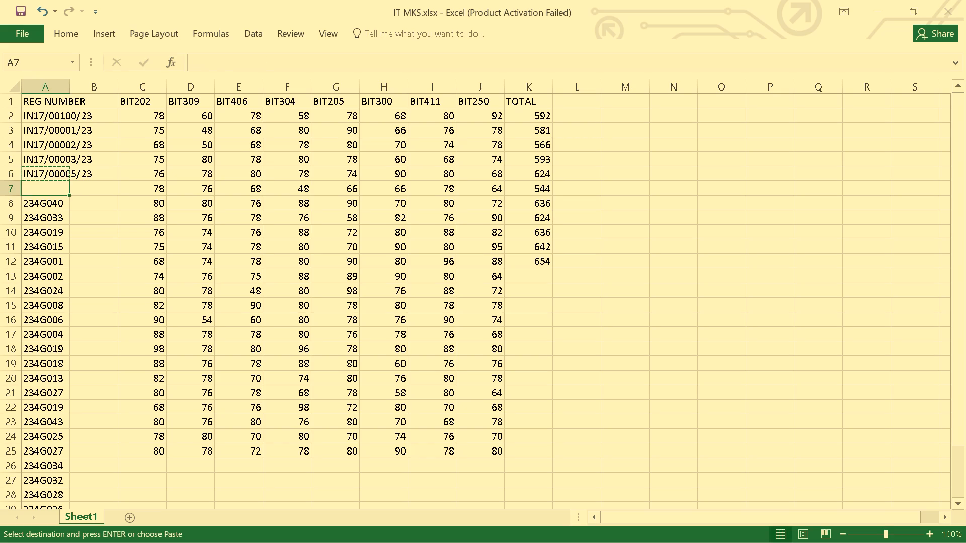
left_click(249, 57)
key("BackSpace")
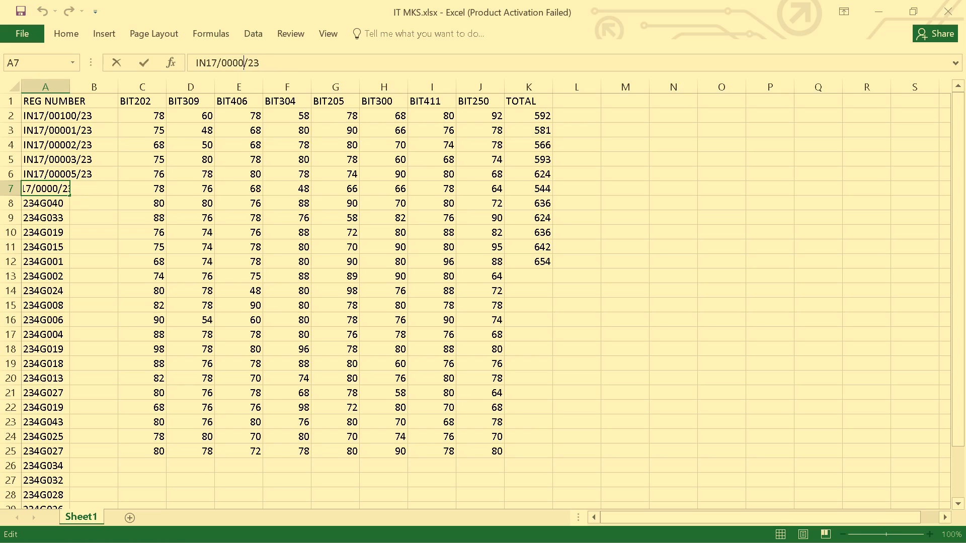
key("BackSpace")
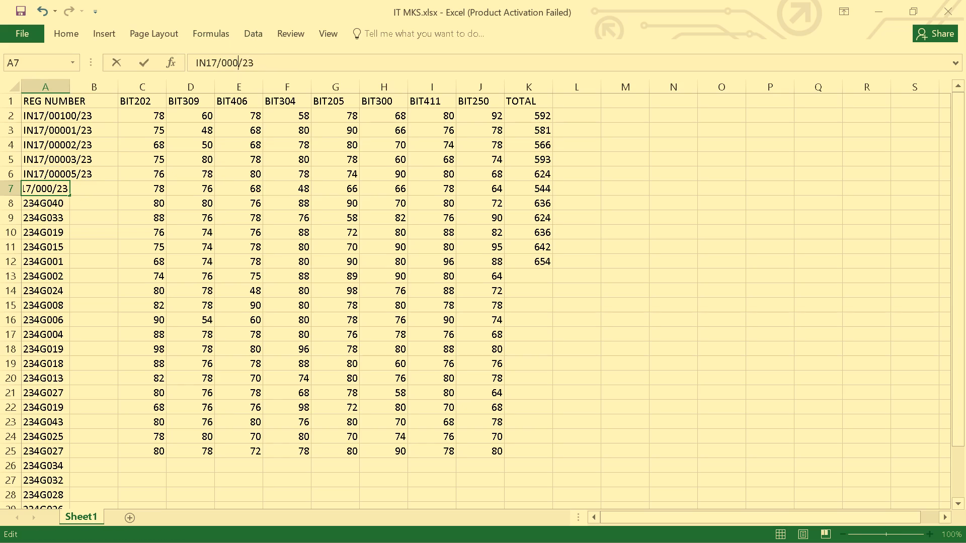
type("10")
key("Return")
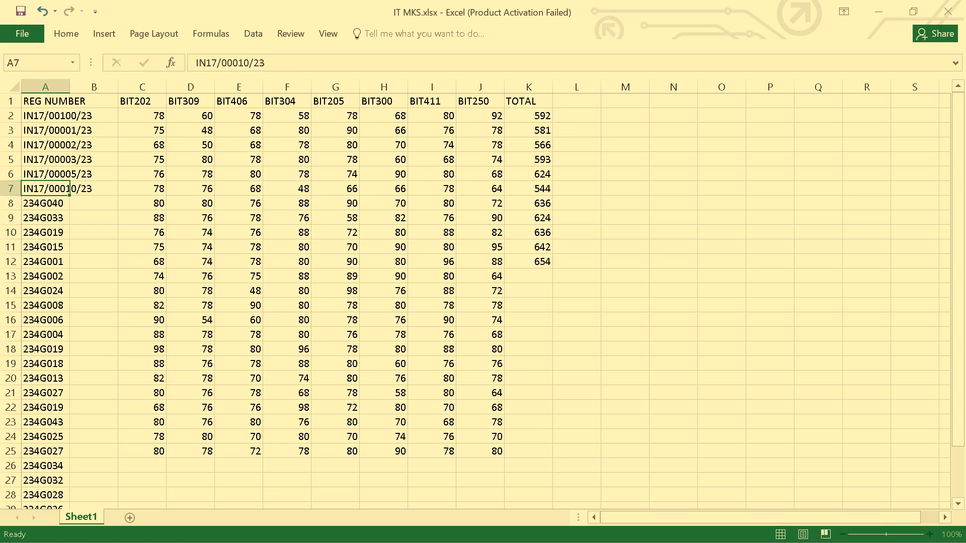
Replace the registration number in A8 with a copy of A7 and change the last digit of its middle part to 1.
left_click(60, 205)
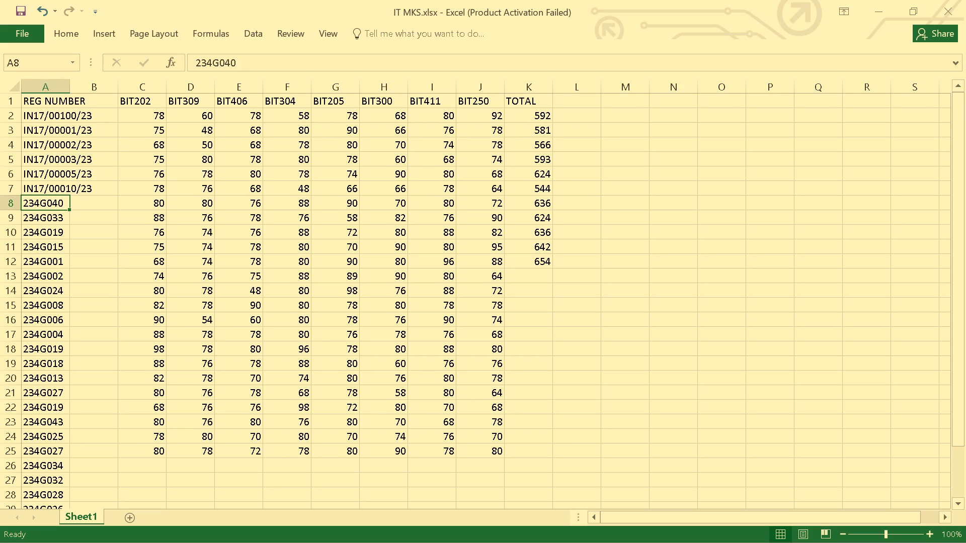
key("BackSpace")
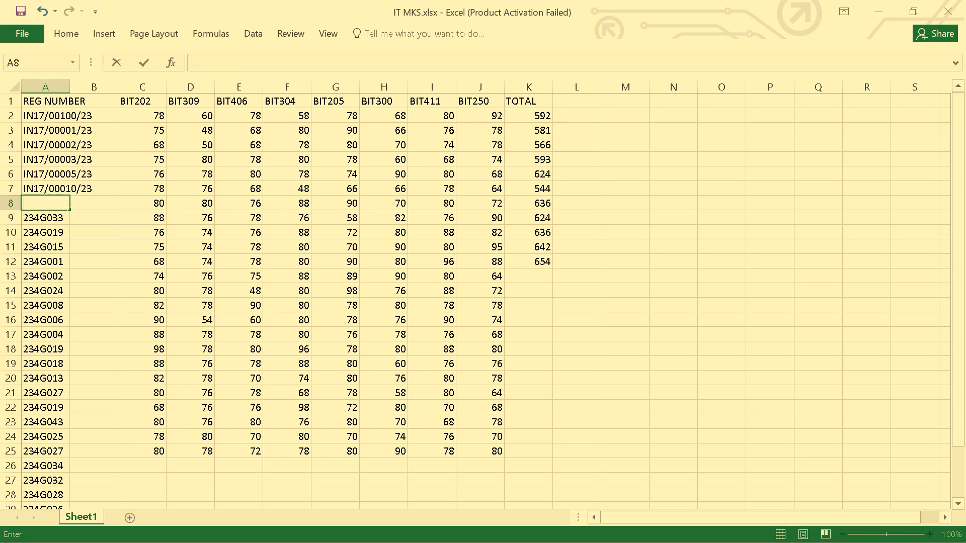
left_click(63, 189)
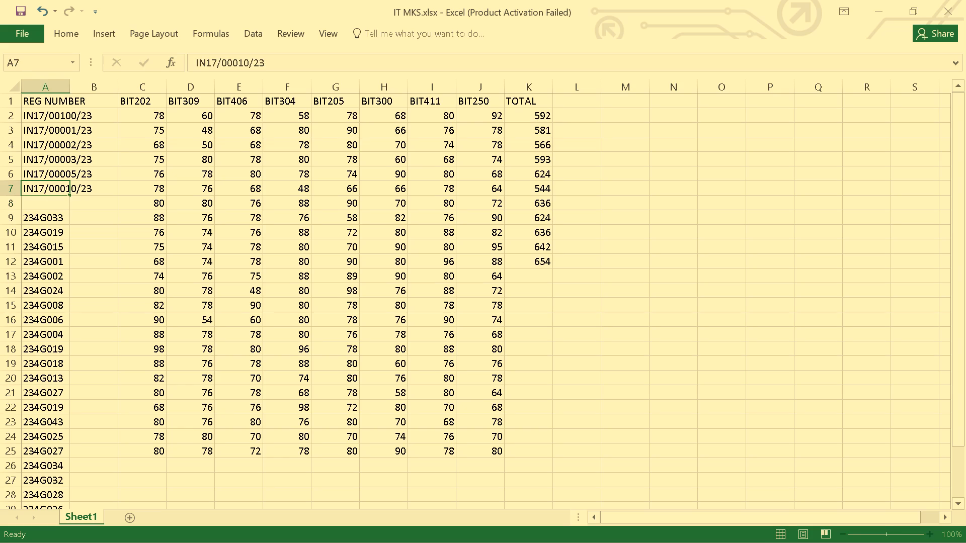
key("ctrl+c")
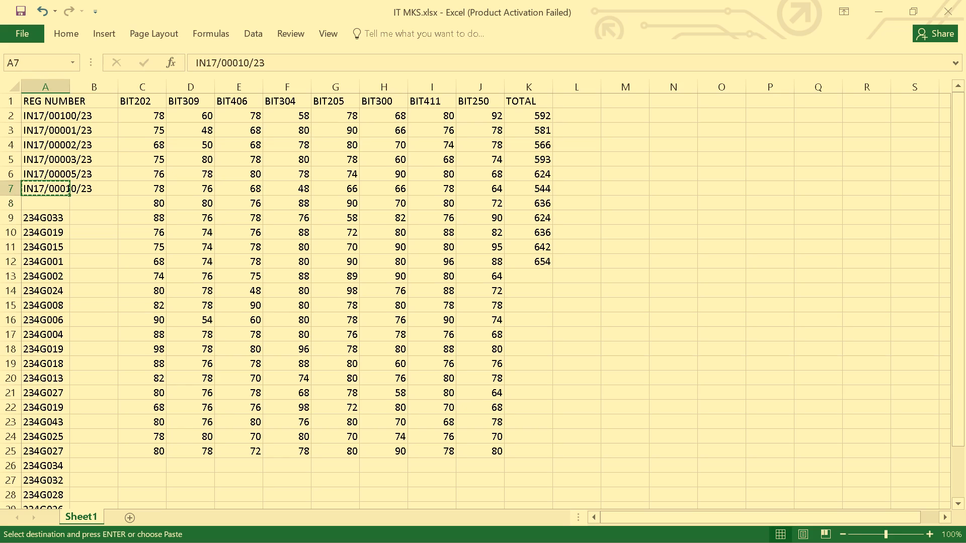
left_click(42, 203)
key("ctrl+v")
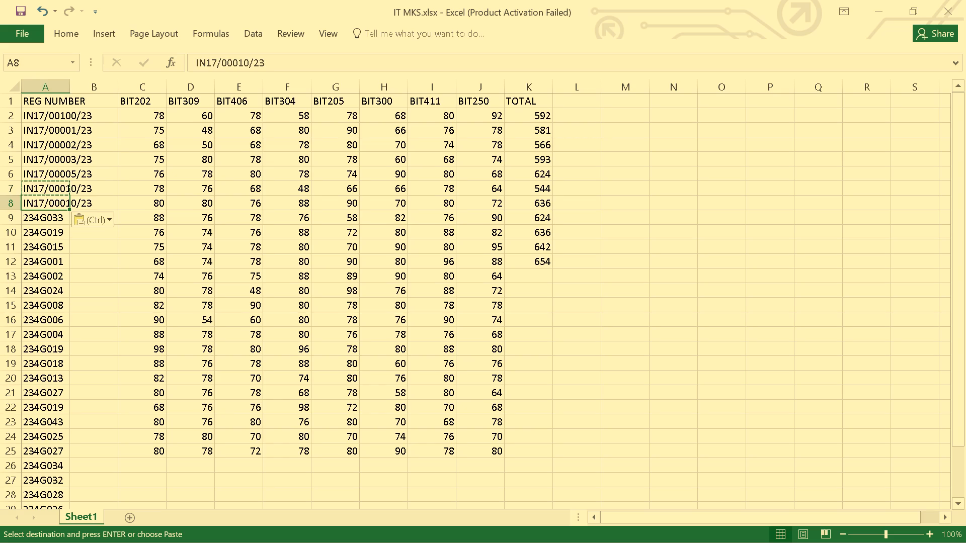
left_click(247, 62)
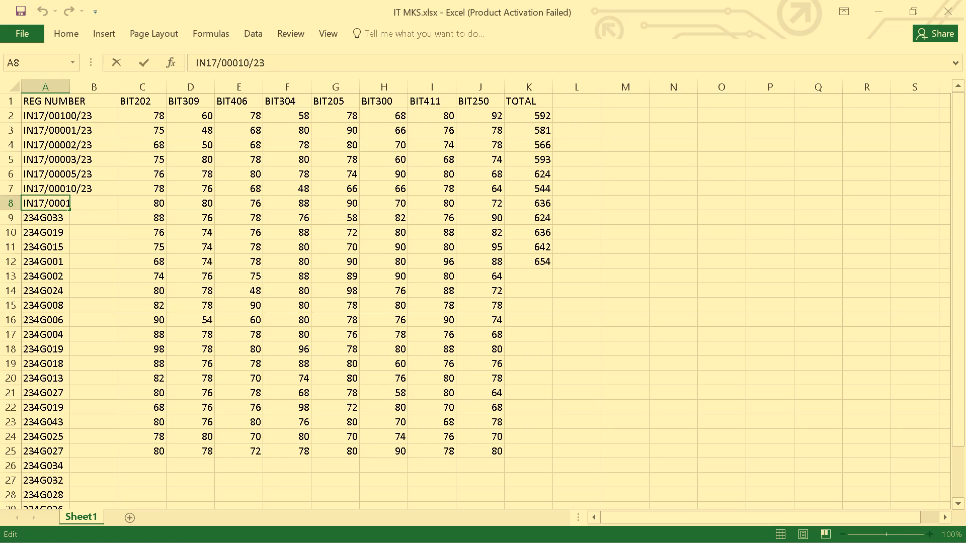
key("BackSpace")
key("1")
key("Return")
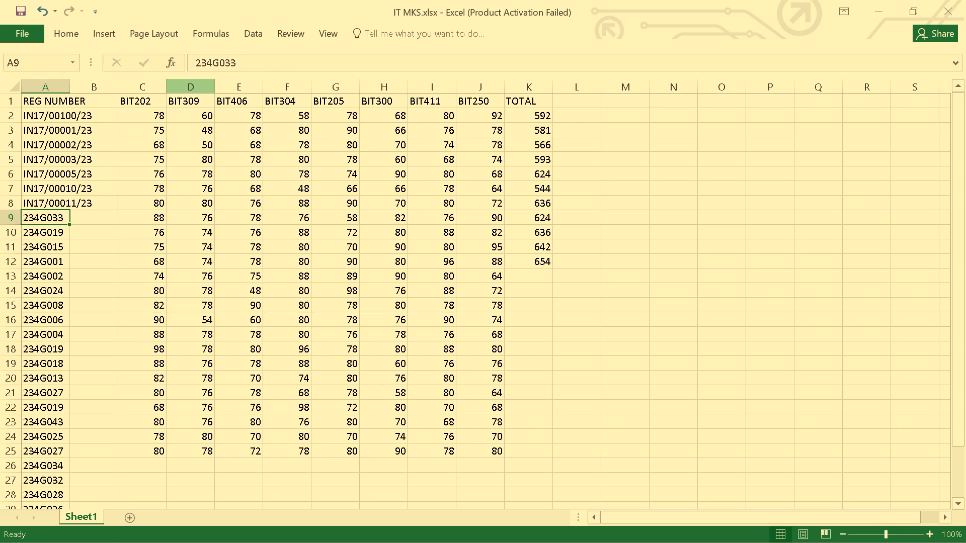
Replace the registration number in A9 with a copy of A6 and change the last digit of its middle part to 6.
left_click(38, 220)
key("BackSpace")
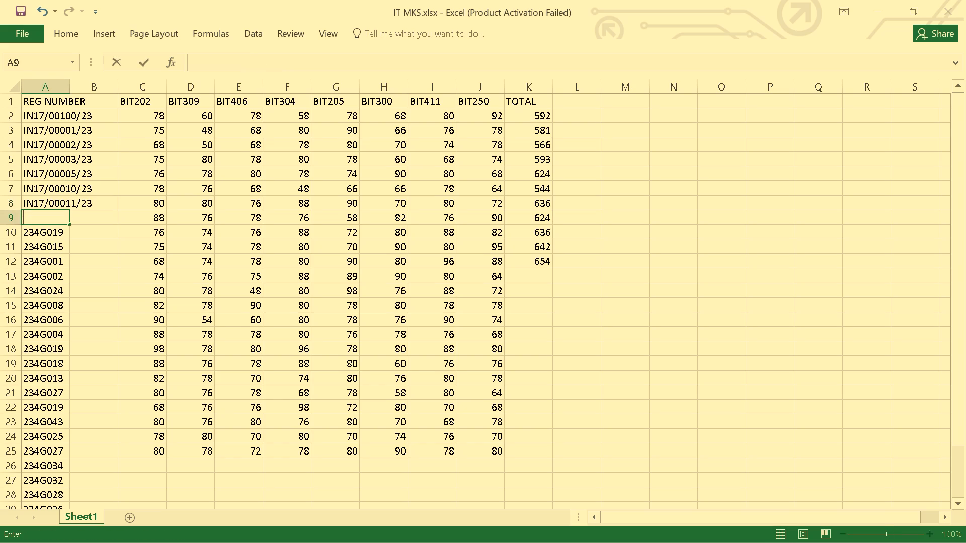
left_click(59, 172)
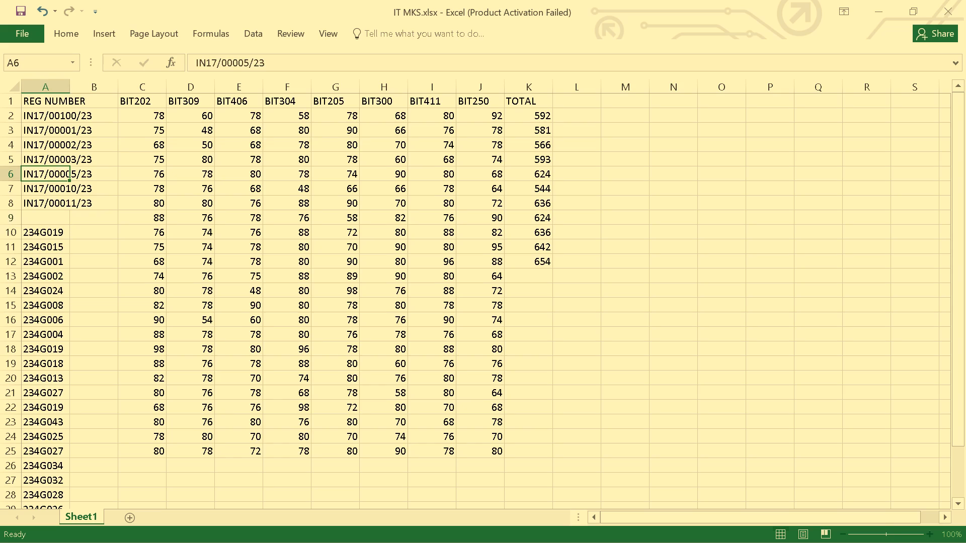
key("ctrl+c")
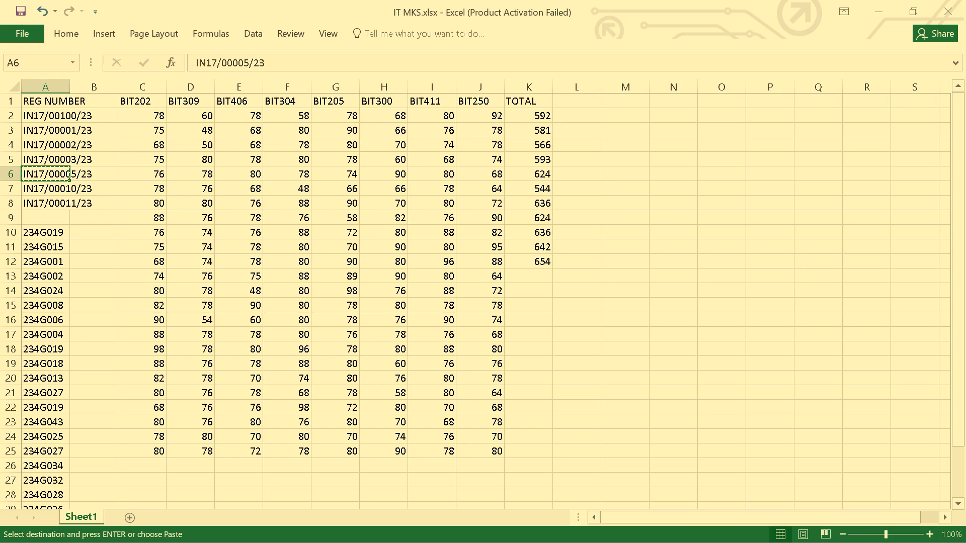
left_click(45, 215)
key("ctrl+v")
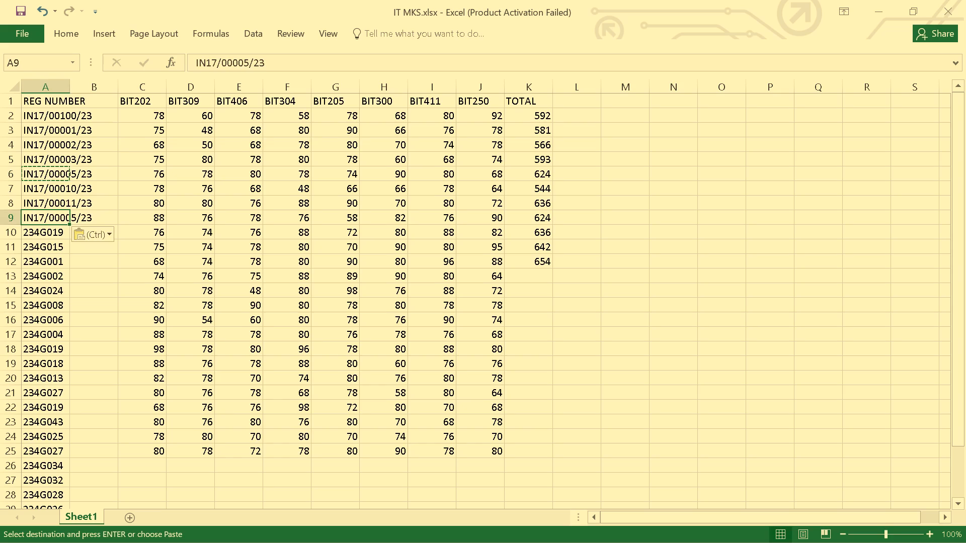
left_click(248, 62)
key("BackSpace")
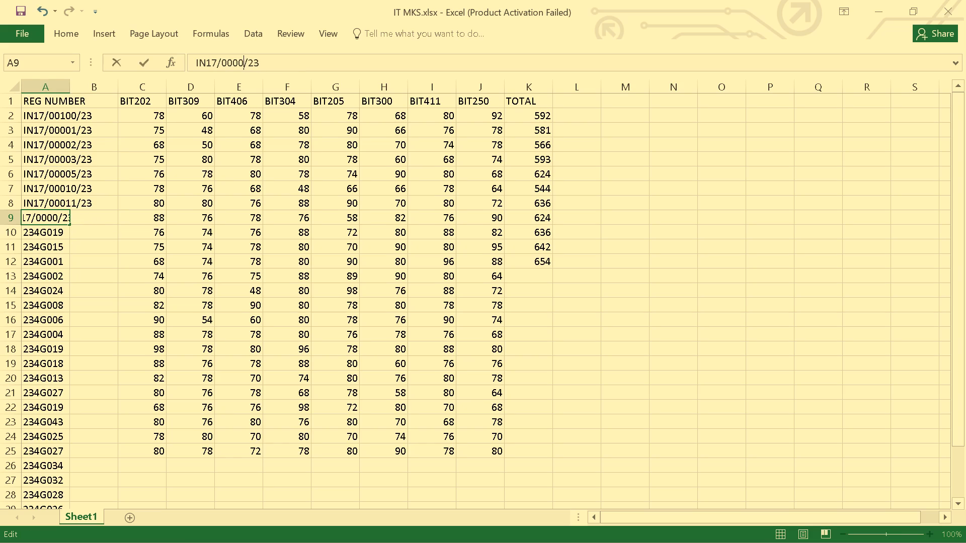
key("6")
key("Return")
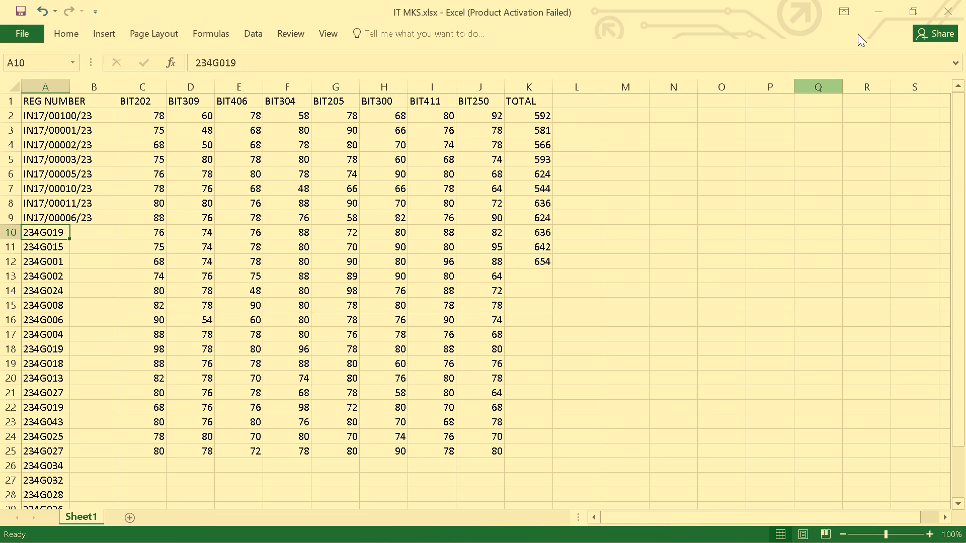
Minimize the marks workbook and launch Kuro from the desktop.
left_click(872, 13)
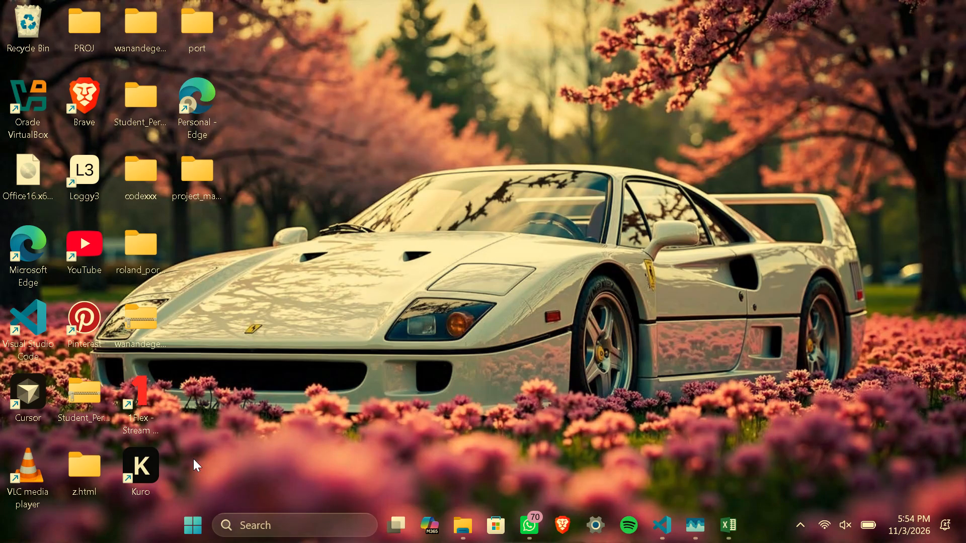
left_click(150, 462)
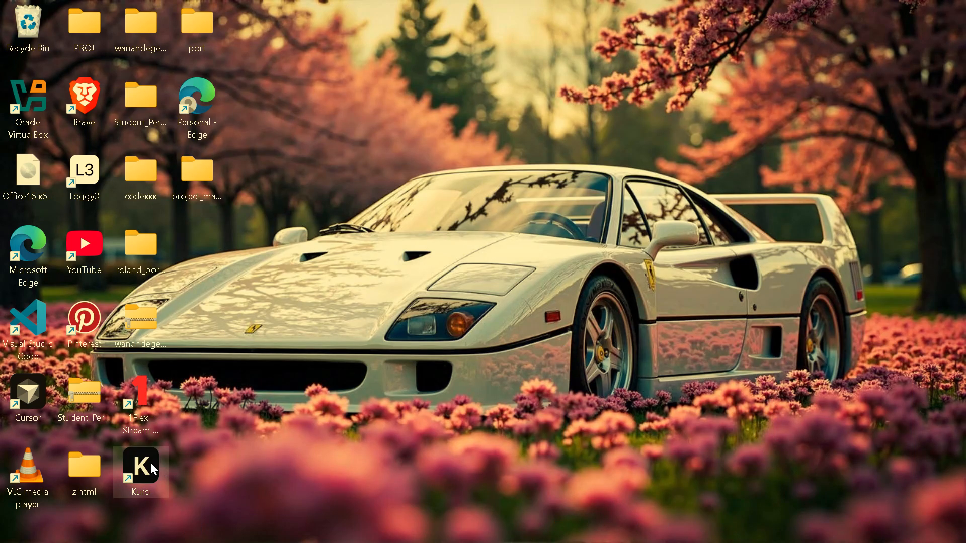
double_click(150, 462)
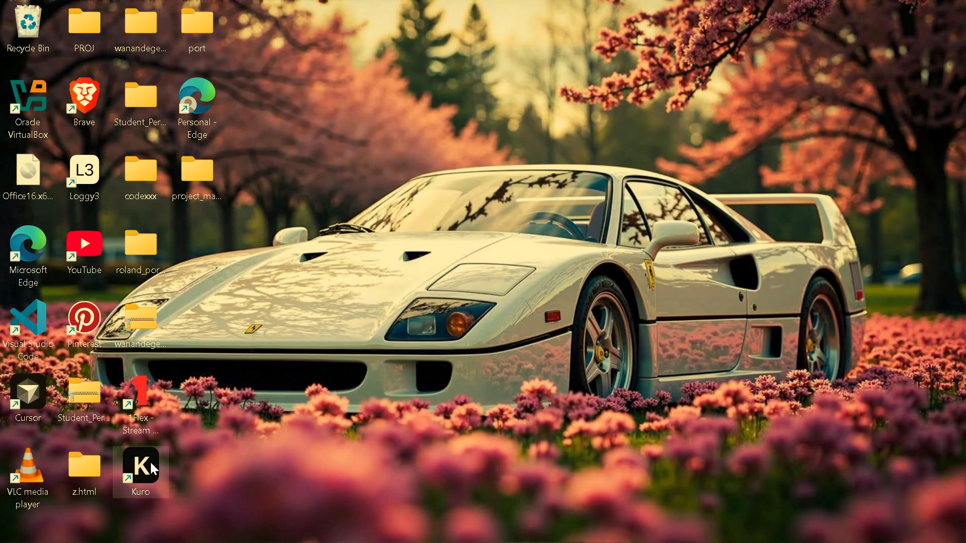
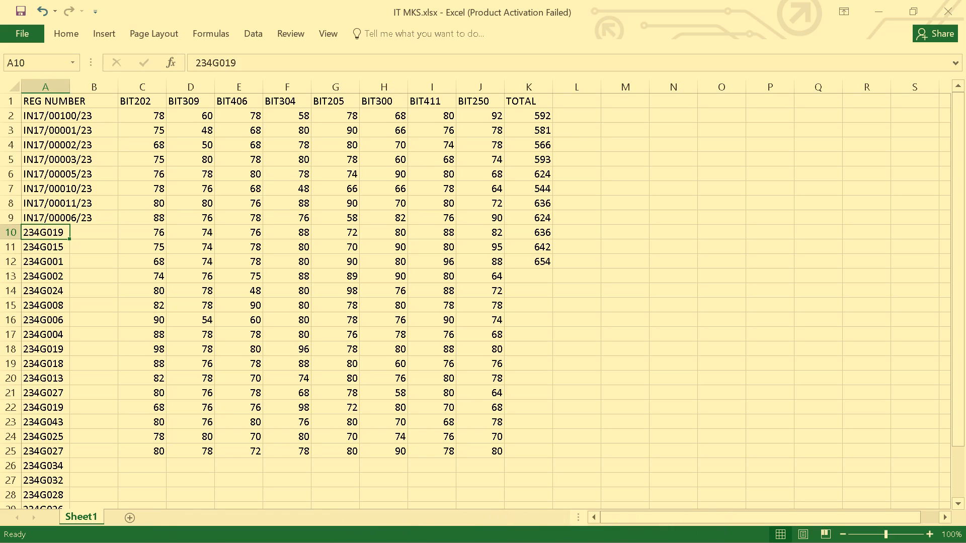
Replace the registration number in A10 with a copy of A9 and change the last digit of its middle part to 8.
left_click(54, 233)
key("BackSpace")
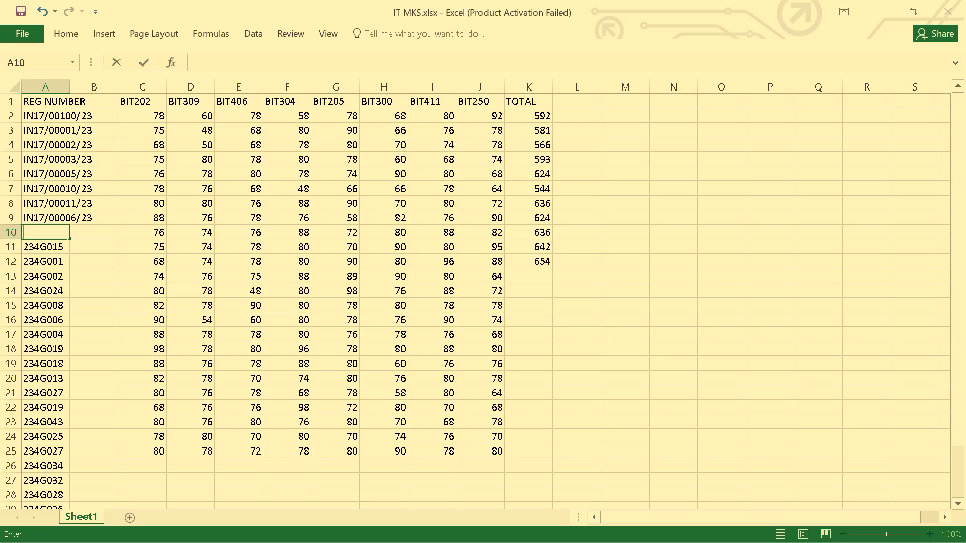
key("i")
key("BackSpace")
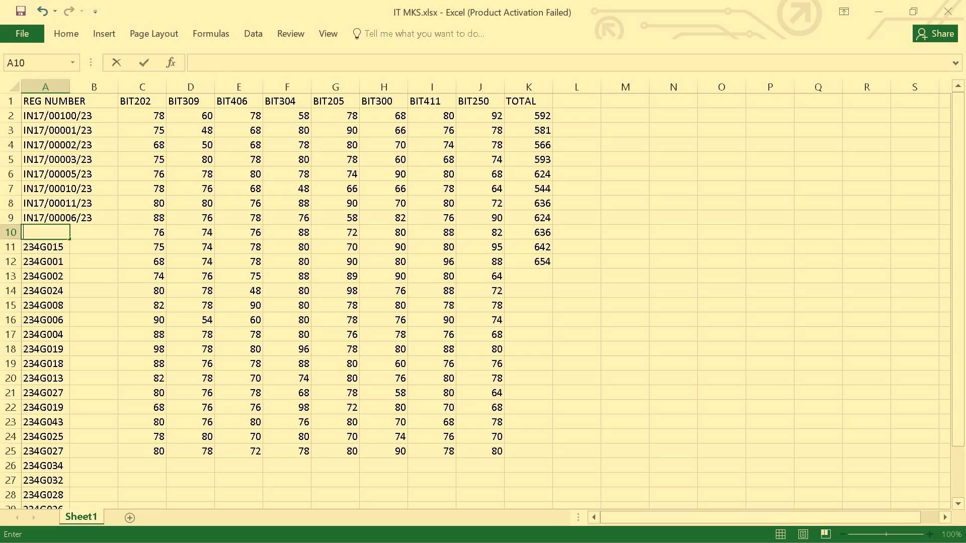
left_click(48, 216)
key("ctrl+c")
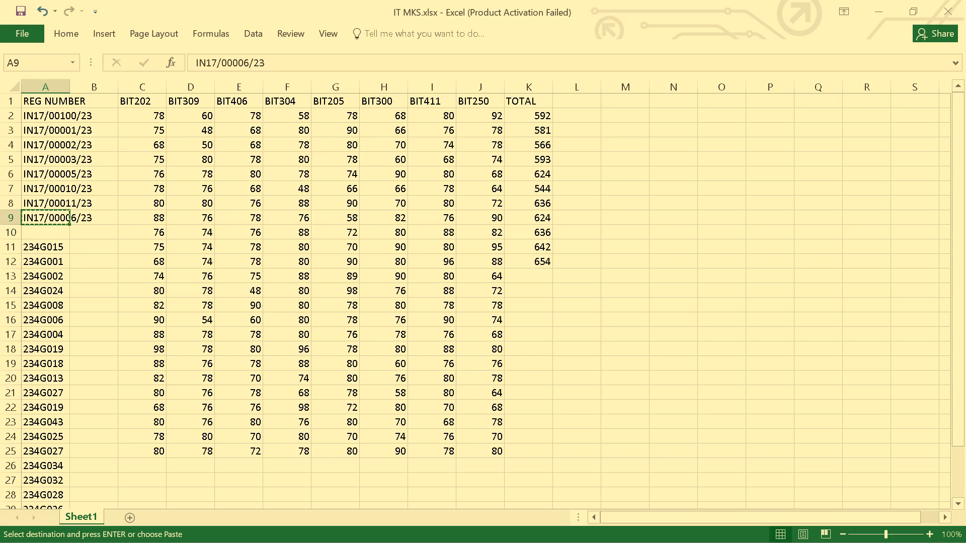
left_click(42, 233)
key("ctrl+v")
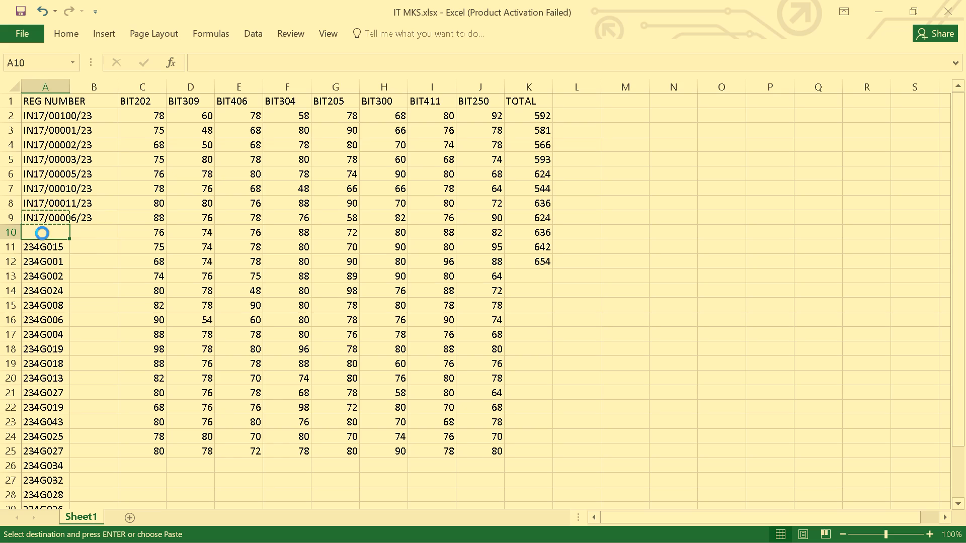
left_click(248, 64)
key("BackSpace")
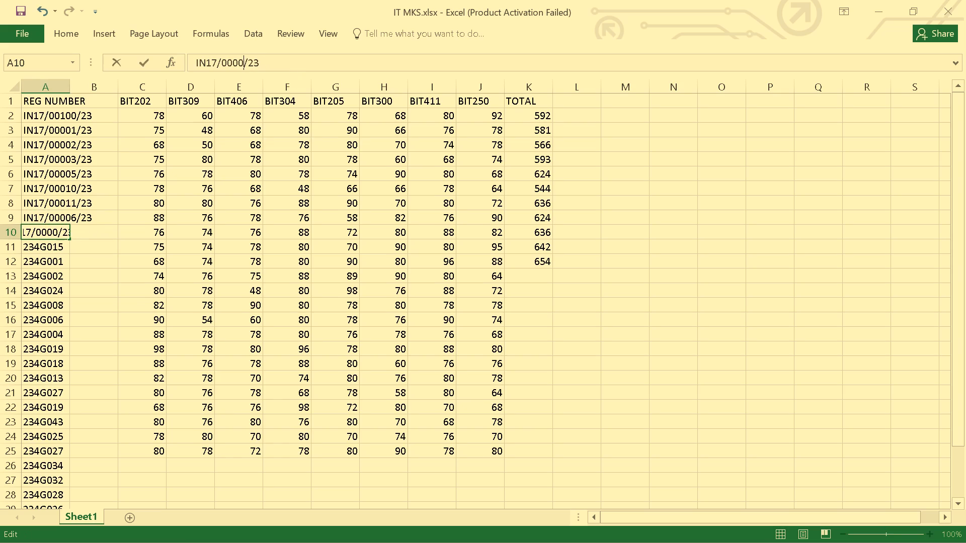
key("8")
key("Return")
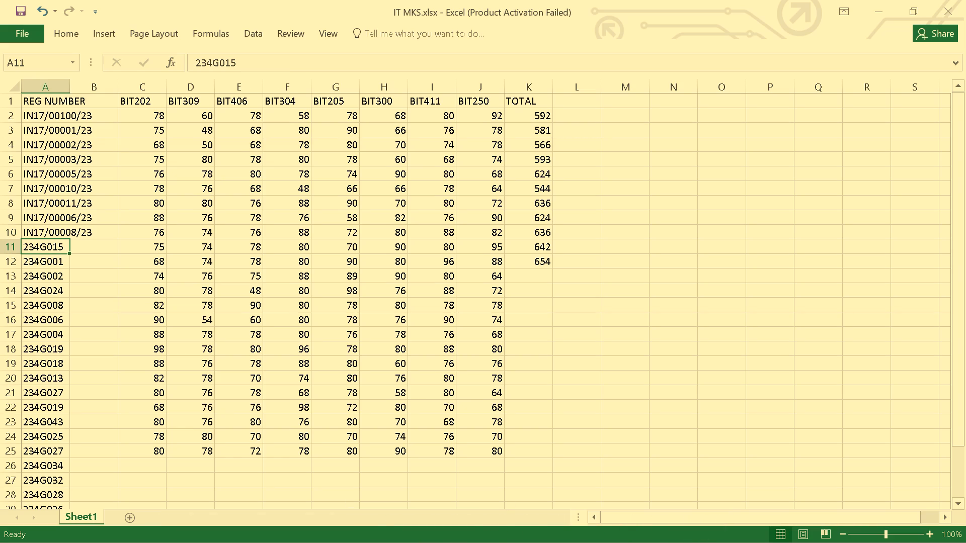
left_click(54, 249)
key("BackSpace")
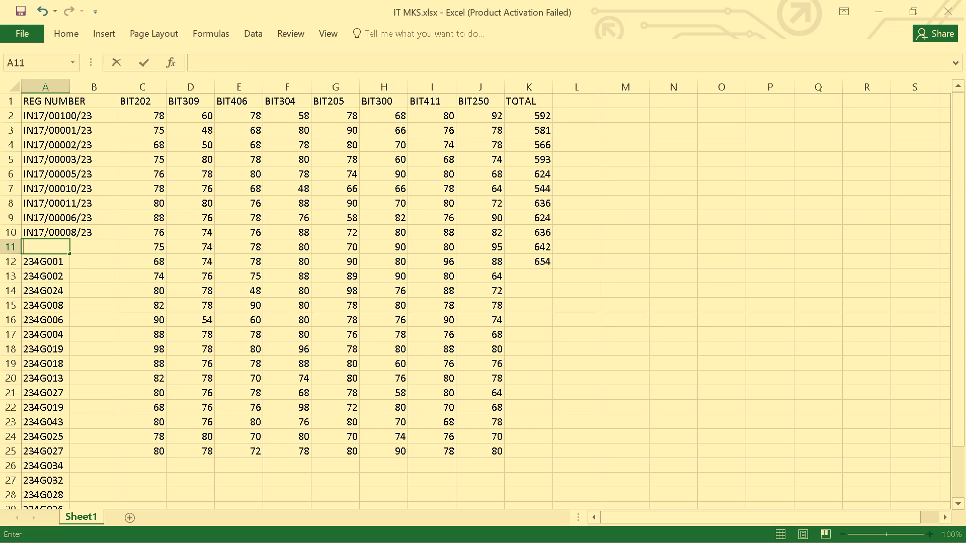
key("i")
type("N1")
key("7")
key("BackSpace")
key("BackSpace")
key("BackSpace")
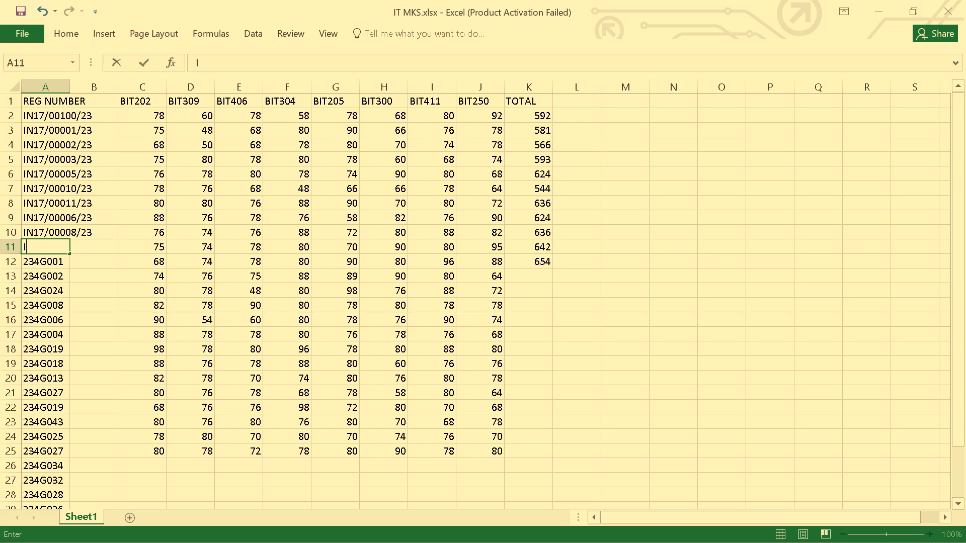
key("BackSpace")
Copy the registration number from A10 into A11 and change the last digit of its middle part to 9.
left_click(56, 233)
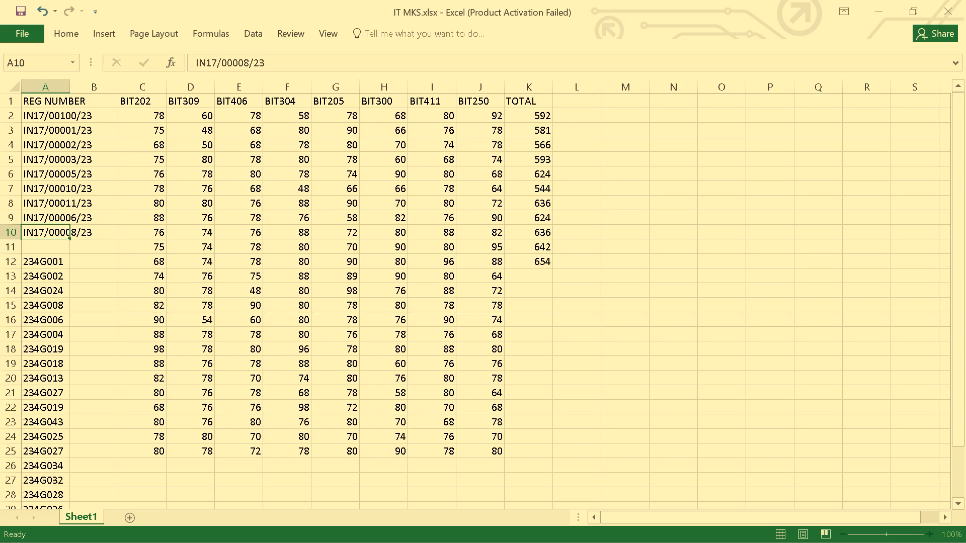
key("ctrl+c")
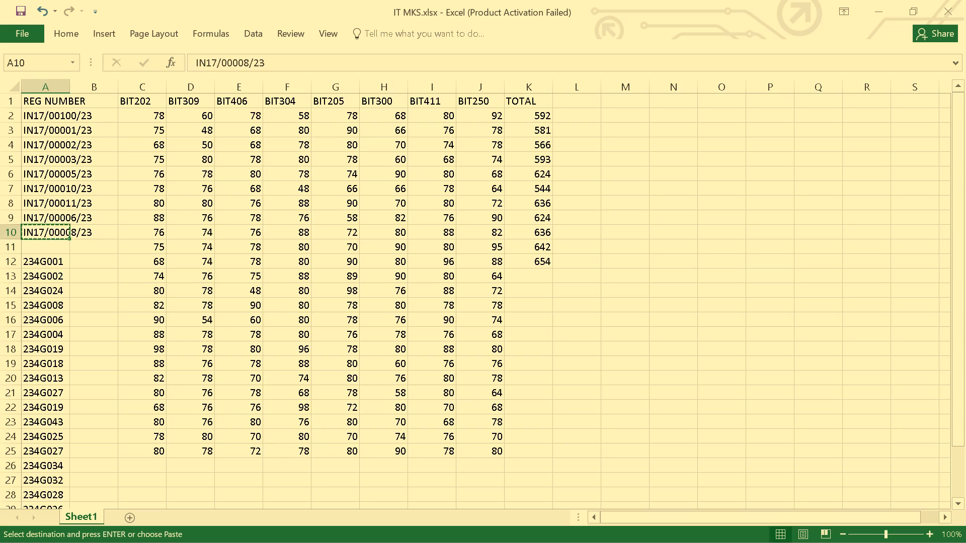
left_click(49, 250)
key("ctrl+v")
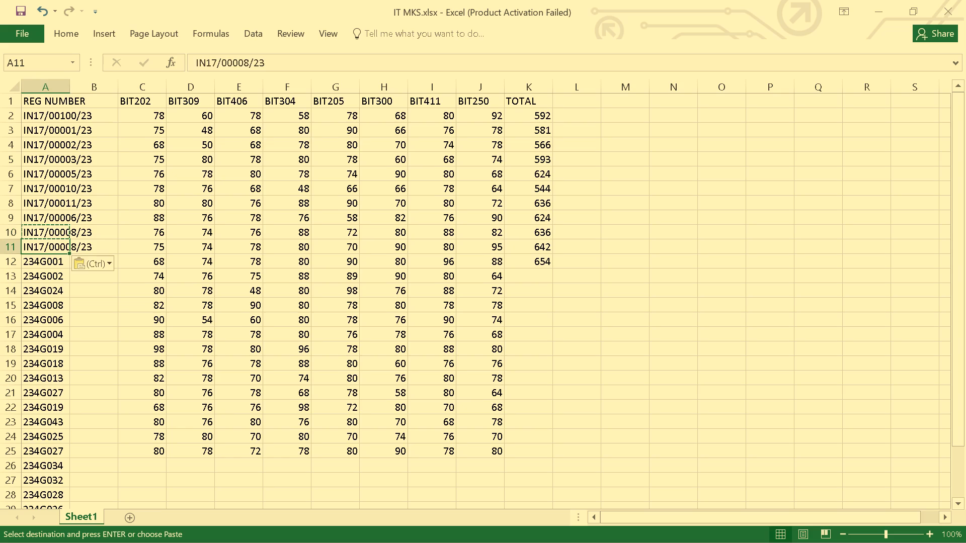
left_click(248, 62)
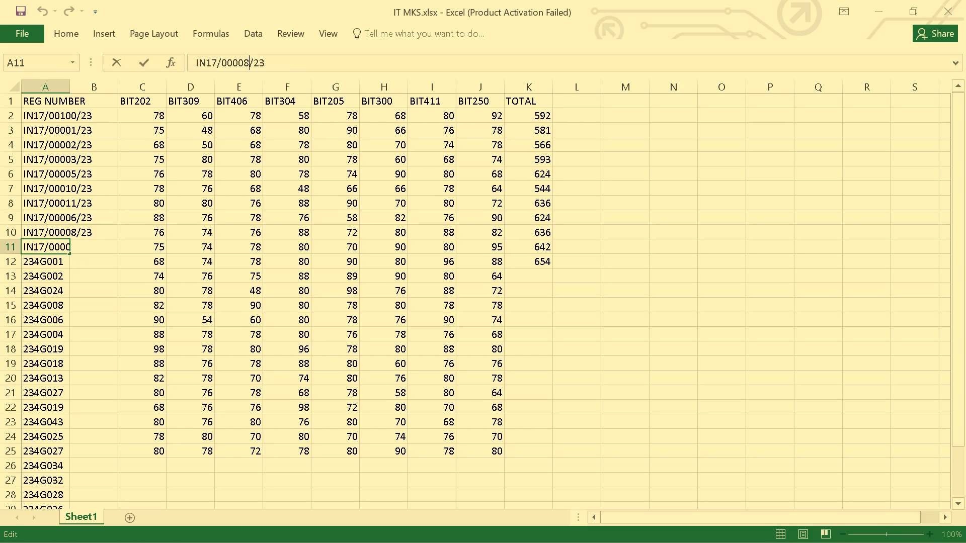
key("BackSpace")
key("9")
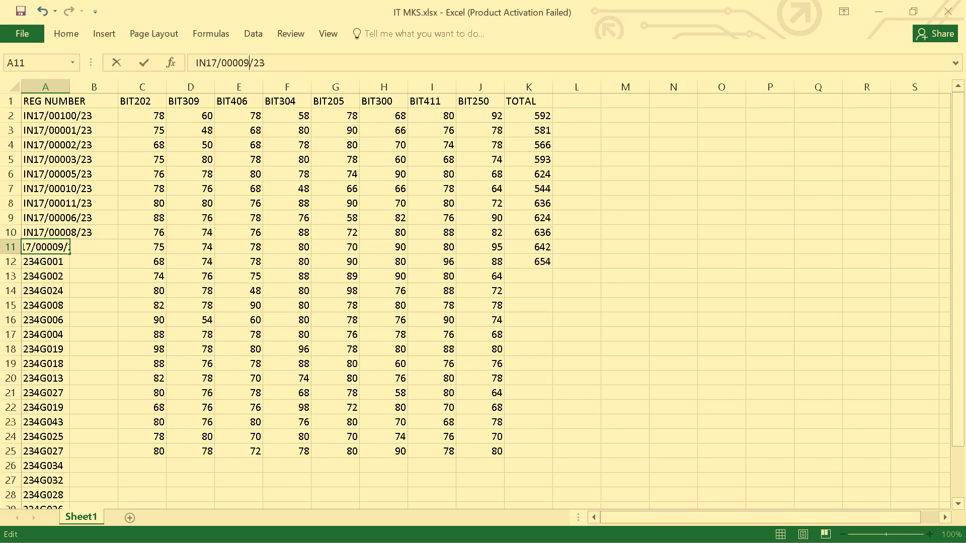
key("Return")
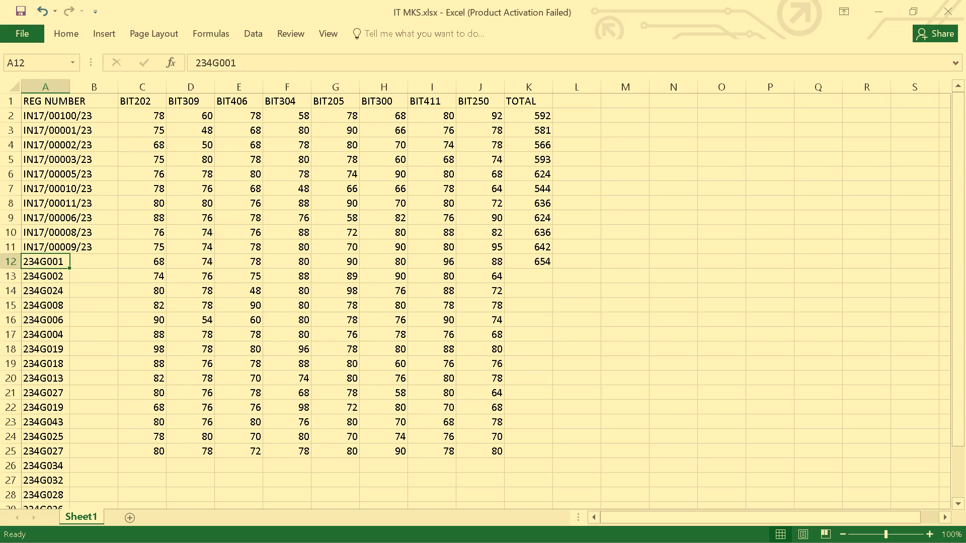
Replace the registration number in A12 with a copy of A11 and change the second-to-last digit of its middle part to 1.
left_click(53, 263)
key("BackSpace")
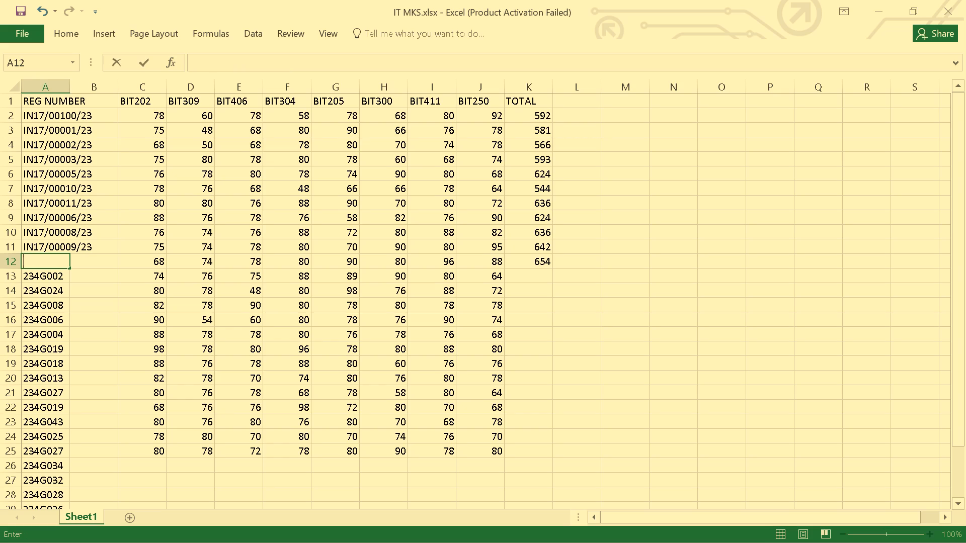
left_click(52, 242)
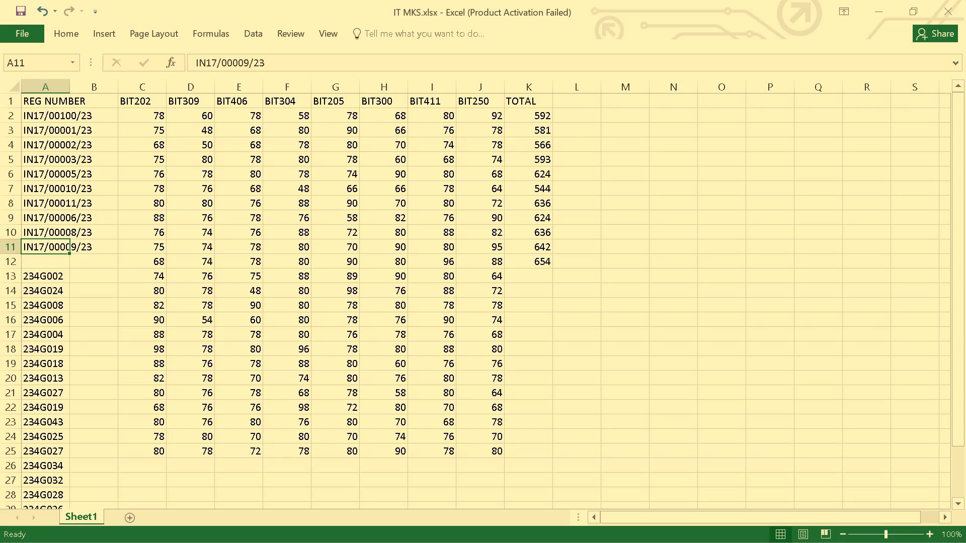
key("ctrl+c")
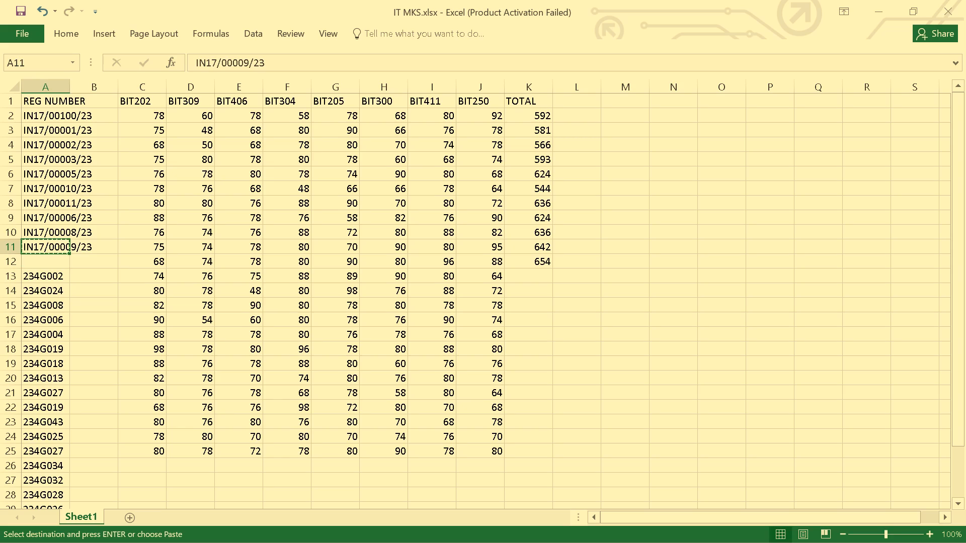
left_click(48, 264)
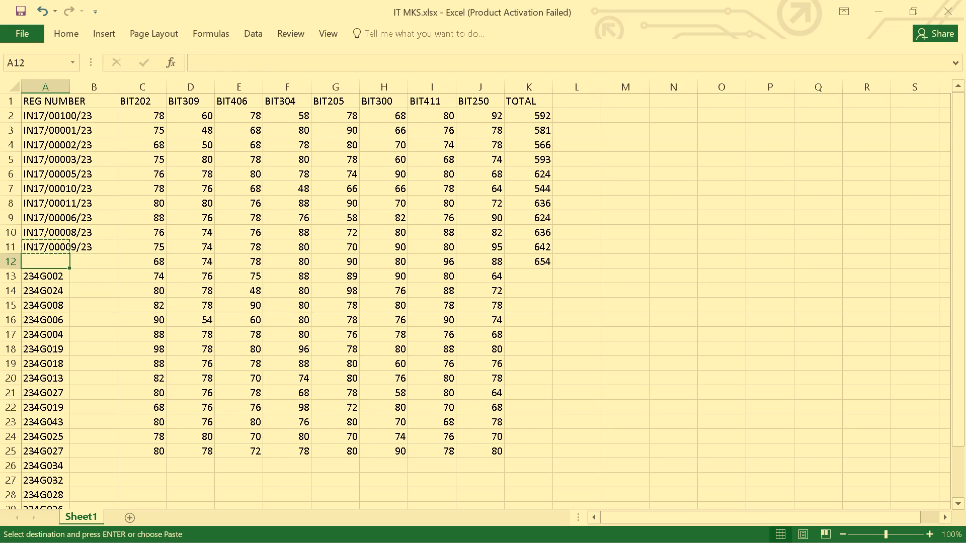
key("ctrl+v")
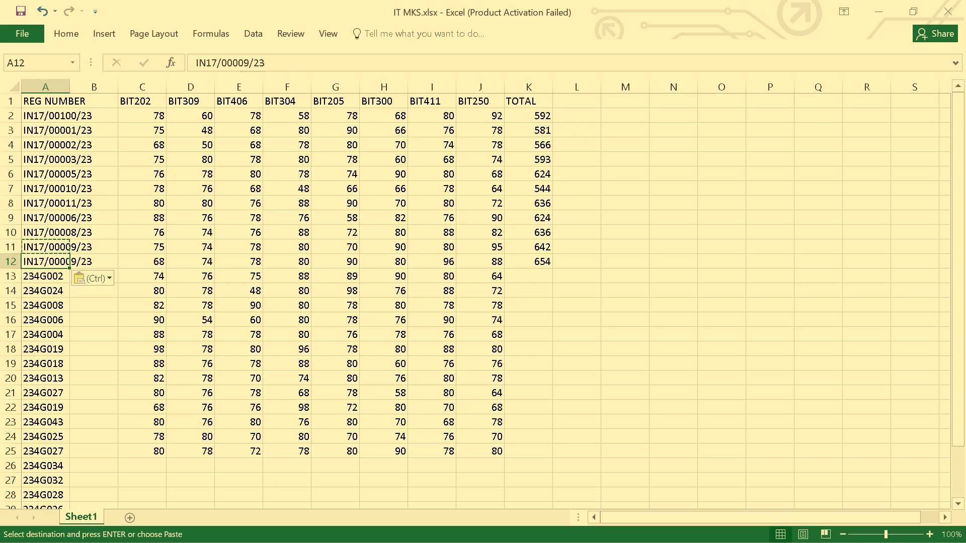
left_click(245, 62)
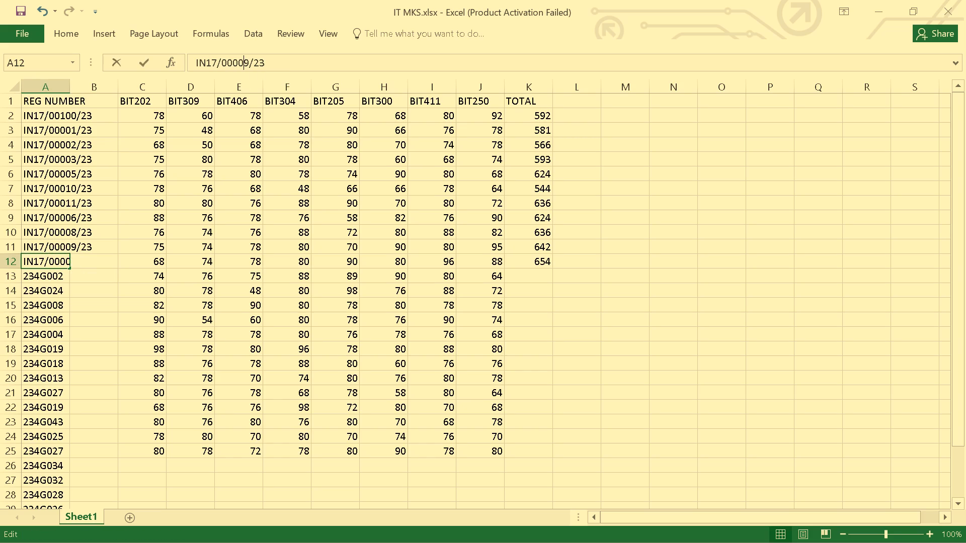
key("BackSpace")
key("1")
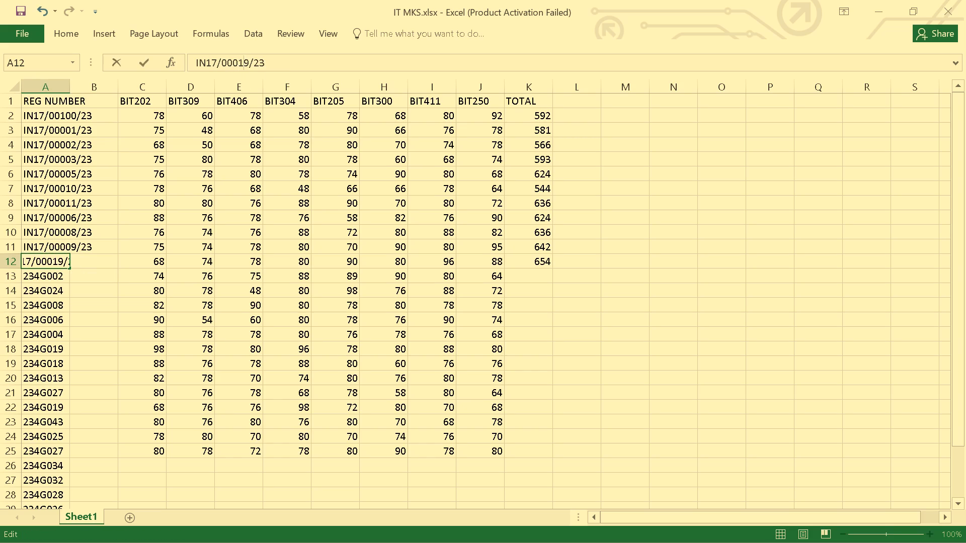
key("Return")
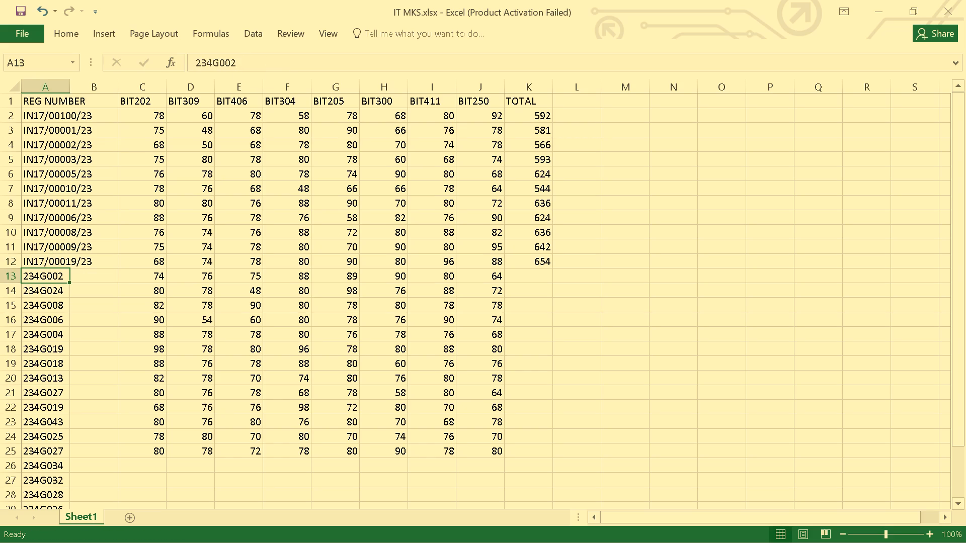
Replace the registration number in A13 with a copy of A12 and change the last digit of its middle part to 8.
left_click(58, 276)
key("BackSpace")
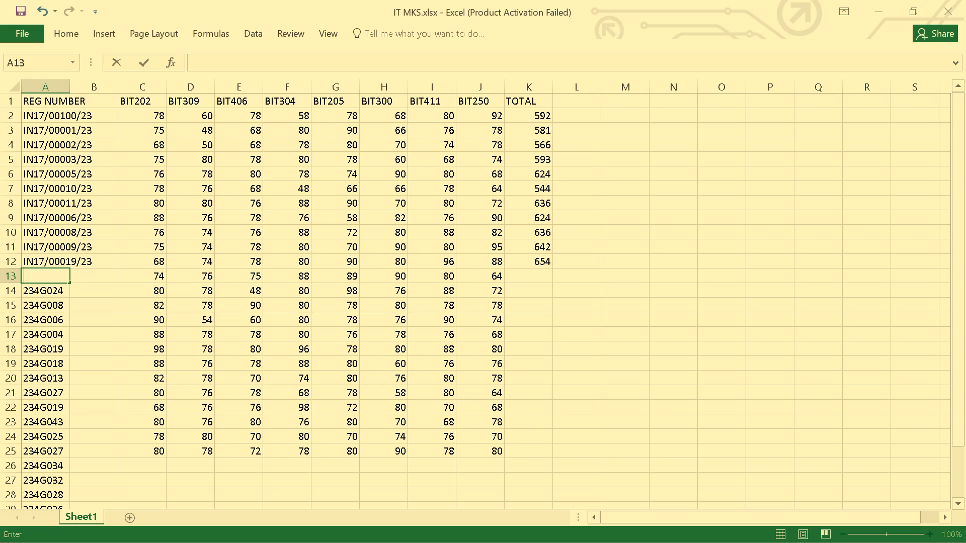
left_click(59, 264)
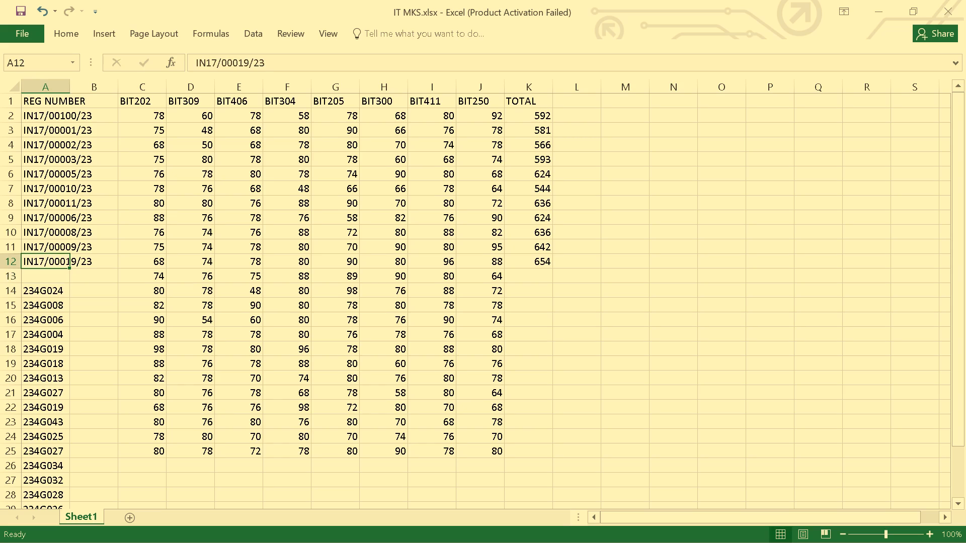
key("ctrl+c")
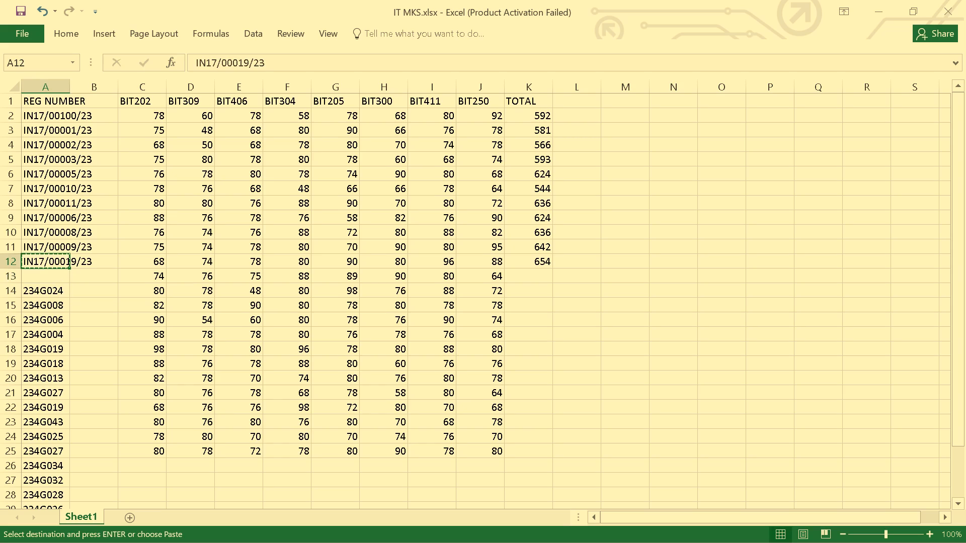
left_click(52, 280)
key("ctrl+v")
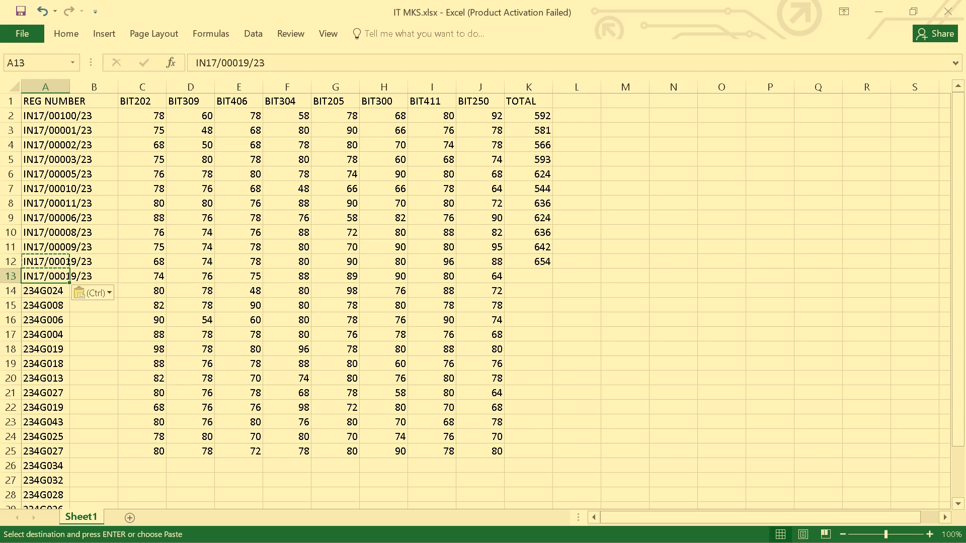
left_click(249, 63)
key("BackSpace")
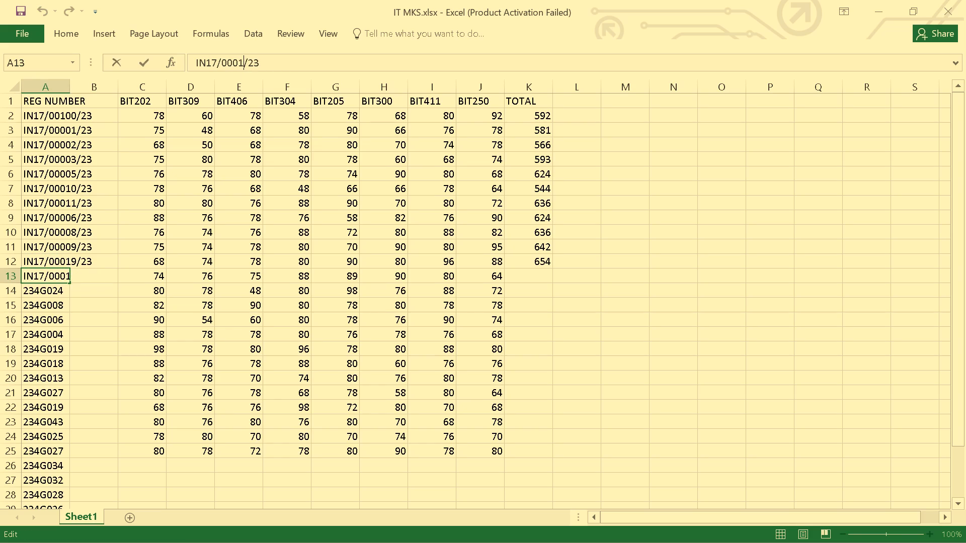
key("8")
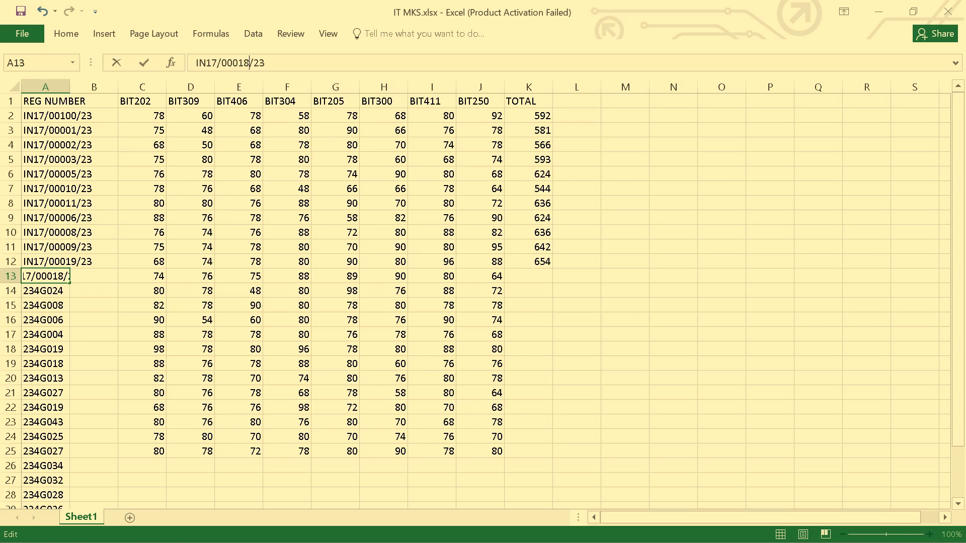
key("Return")
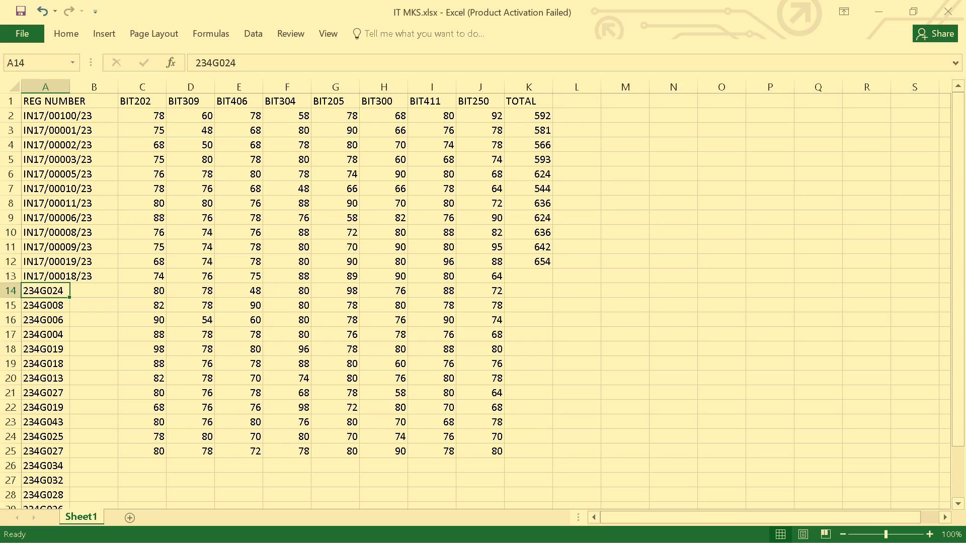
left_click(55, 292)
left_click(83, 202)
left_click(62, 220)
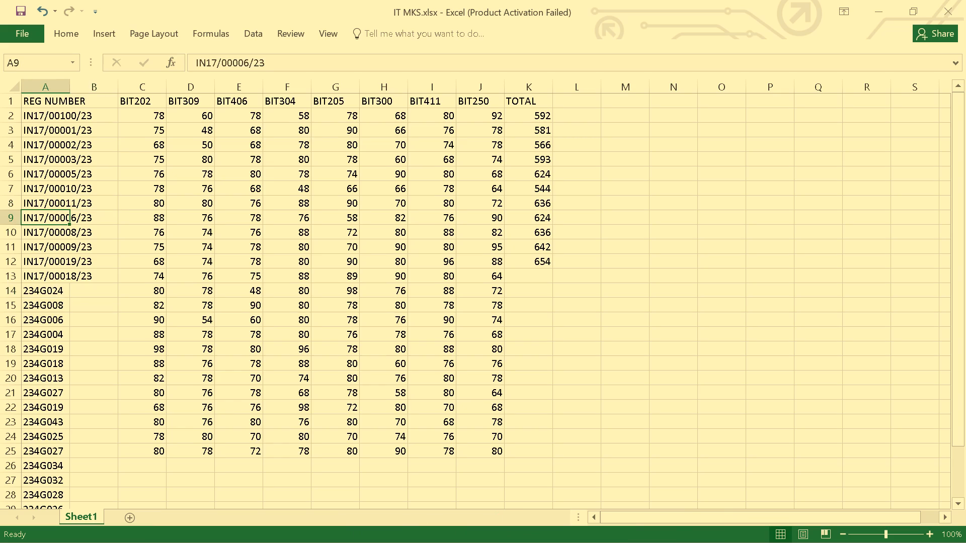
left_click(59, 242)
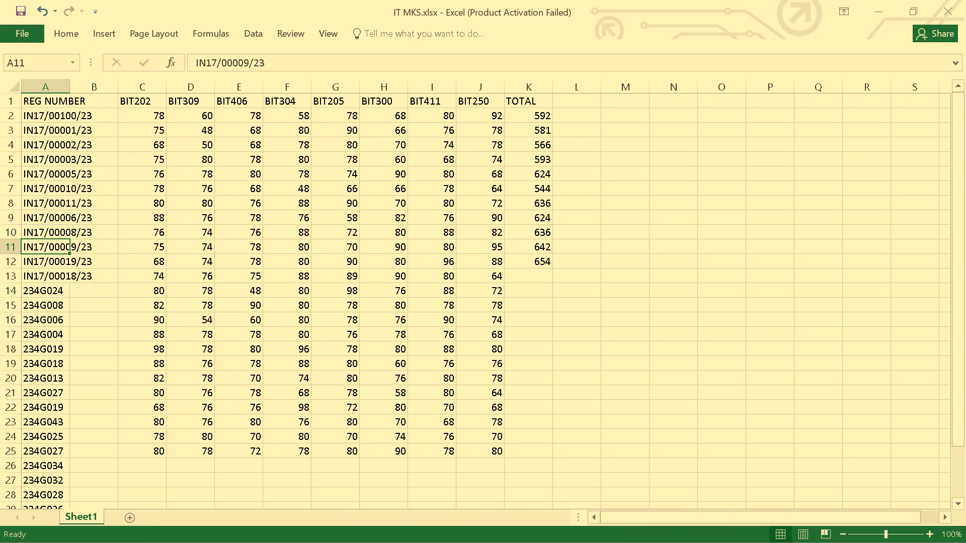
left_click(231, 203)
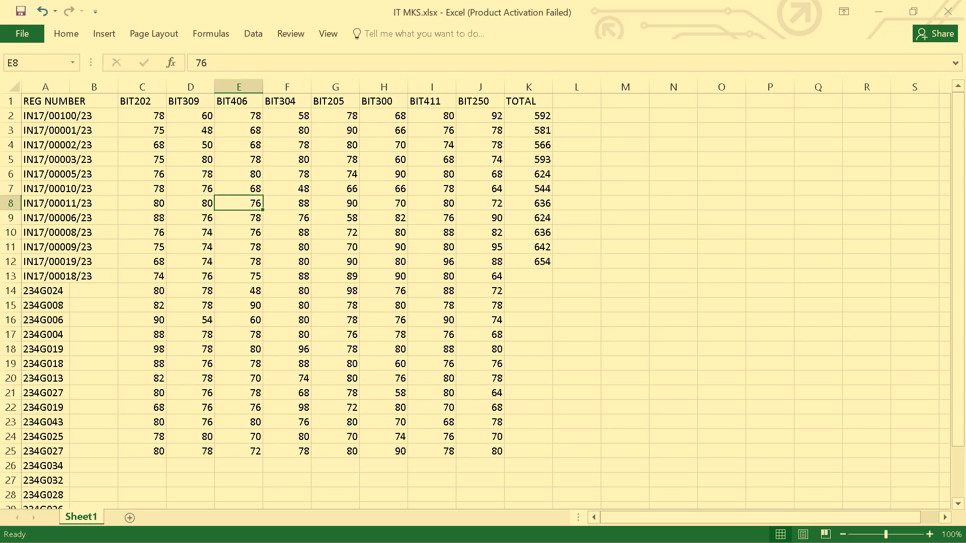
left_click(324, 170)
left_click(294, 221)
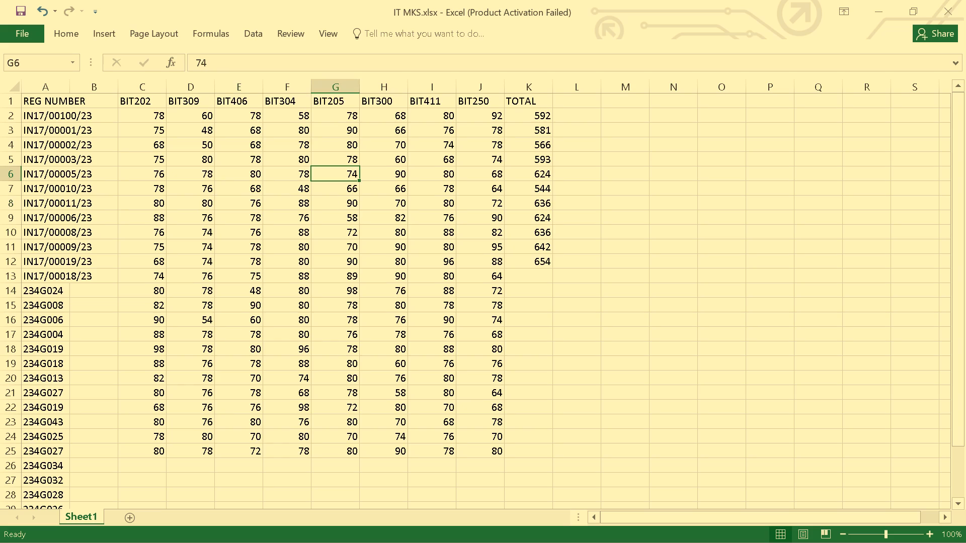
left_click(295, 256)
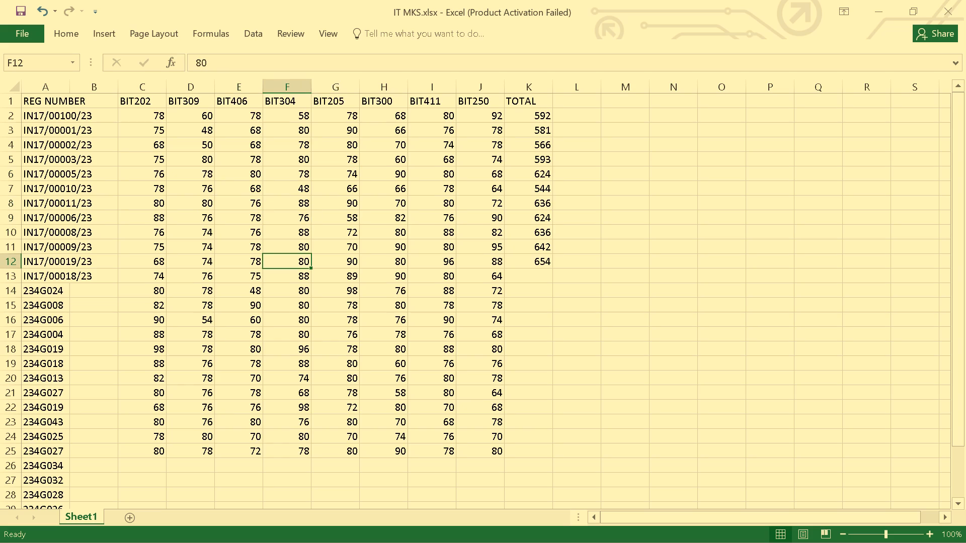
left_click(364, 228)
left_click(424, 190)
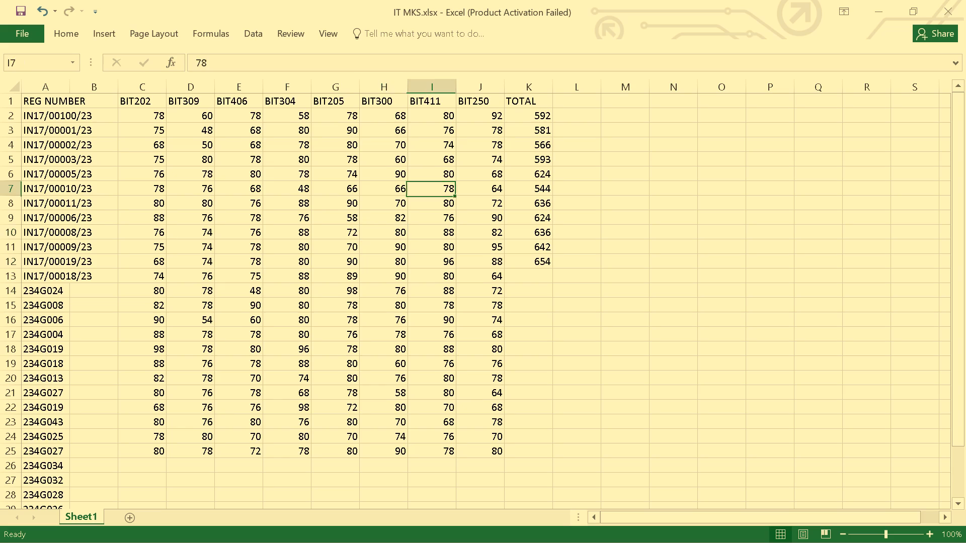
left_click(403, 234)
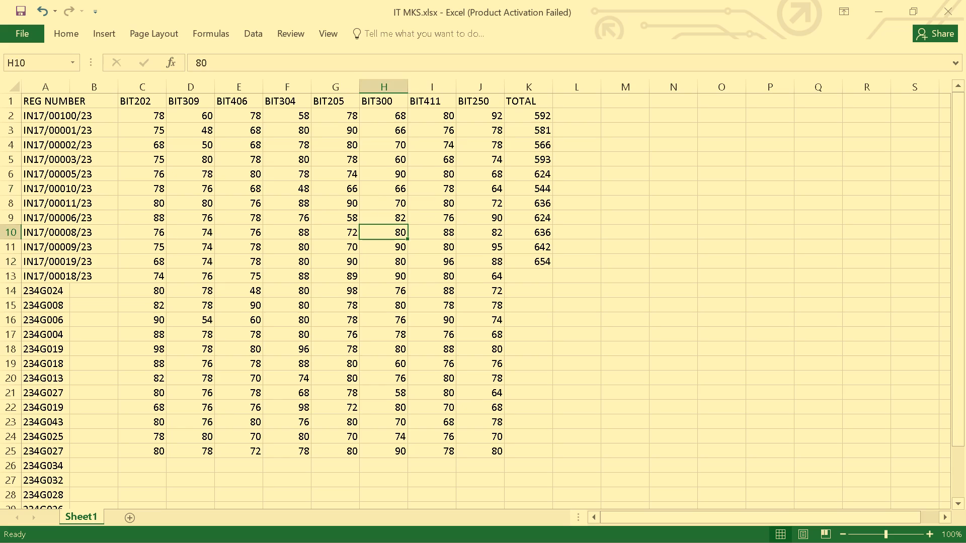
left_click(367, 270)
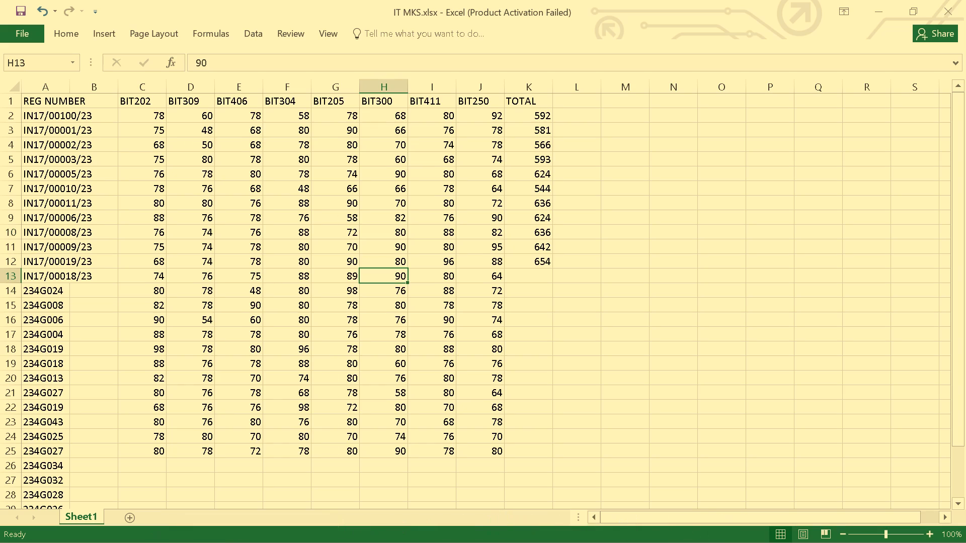
Clear the old-format registration numbers from cells A14 through A20.
left_click(48, 292)
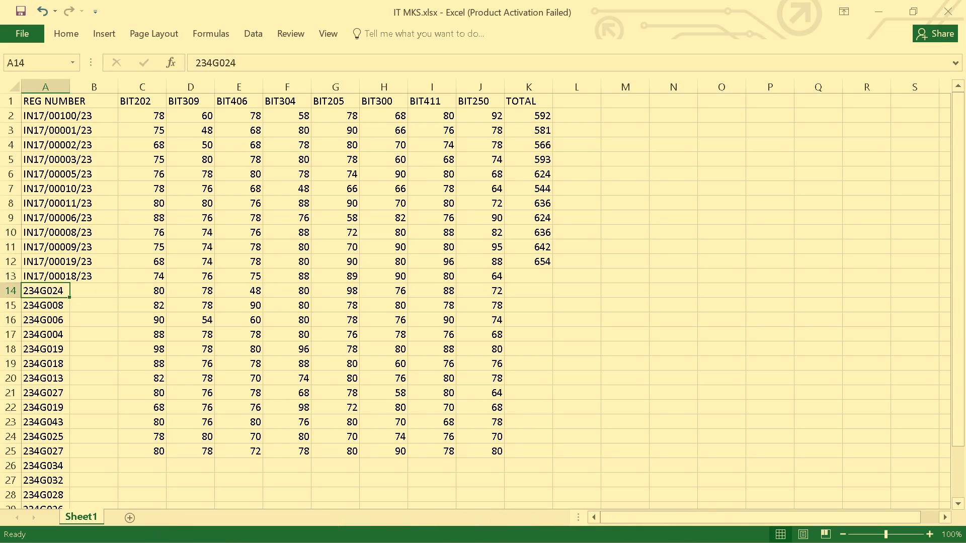
key("BackSpace")
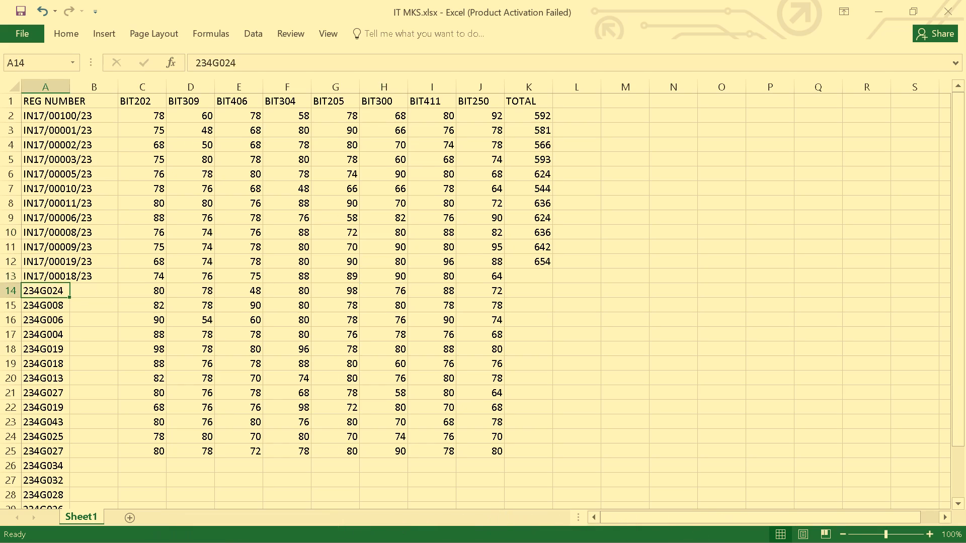
left_click(45, 304)
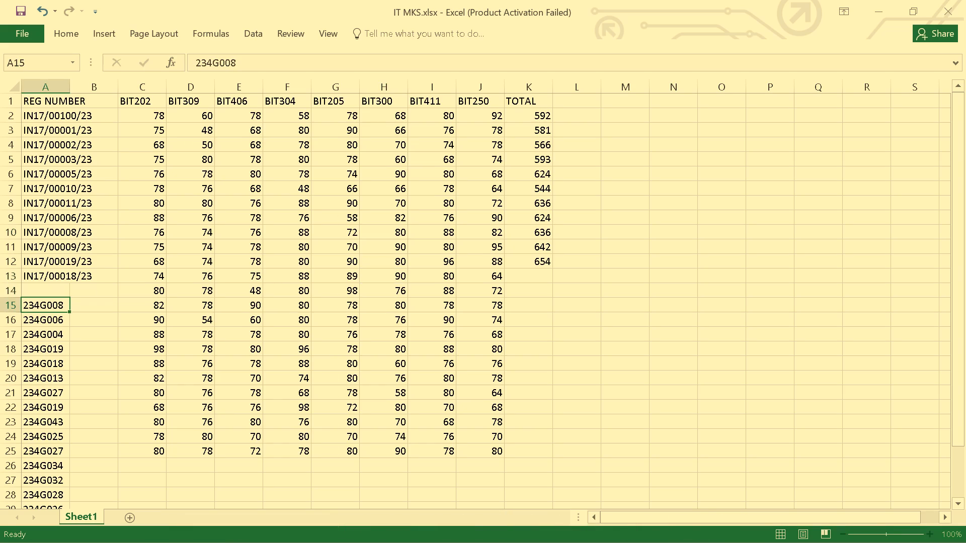
key("BackSpace")
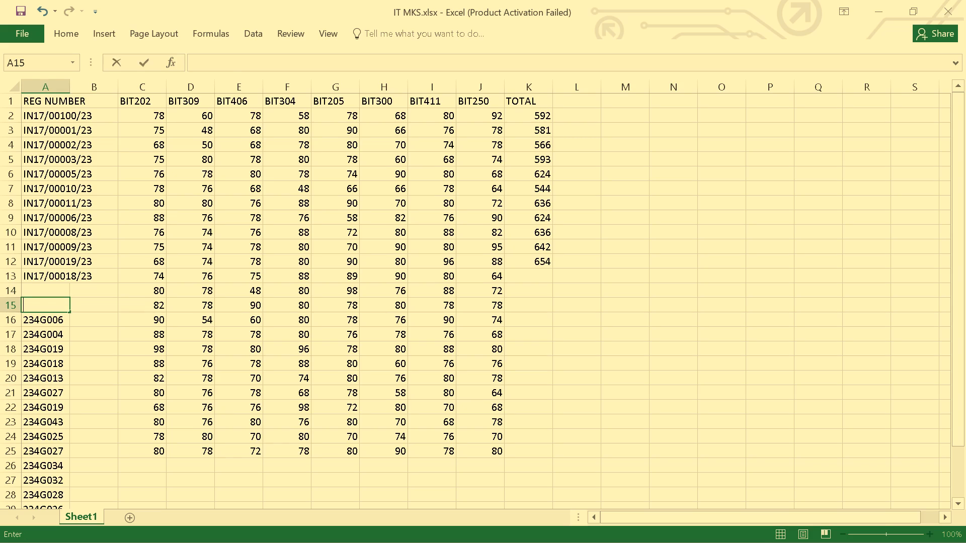
left_click(41, 319)
key("BackSpace")
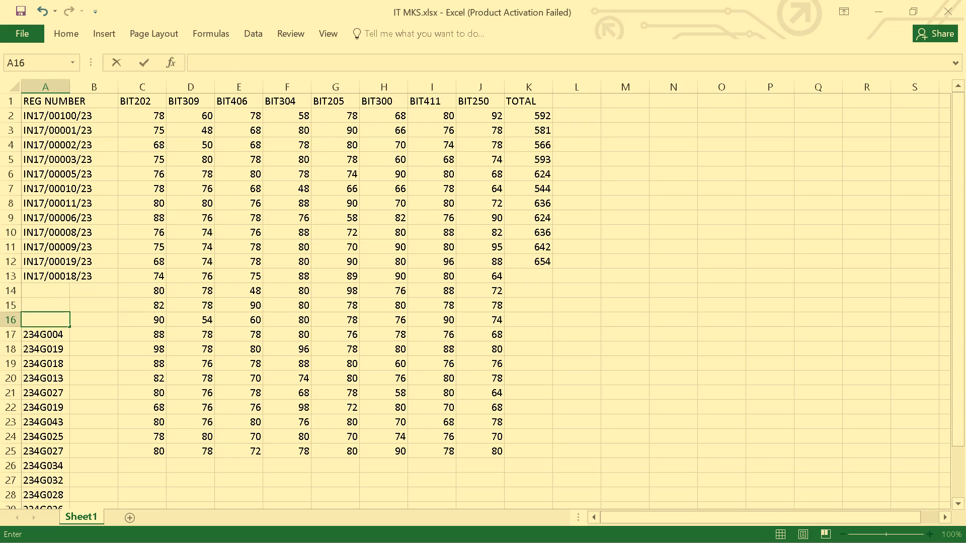
left_click(41, 339)
key("BackSpace")
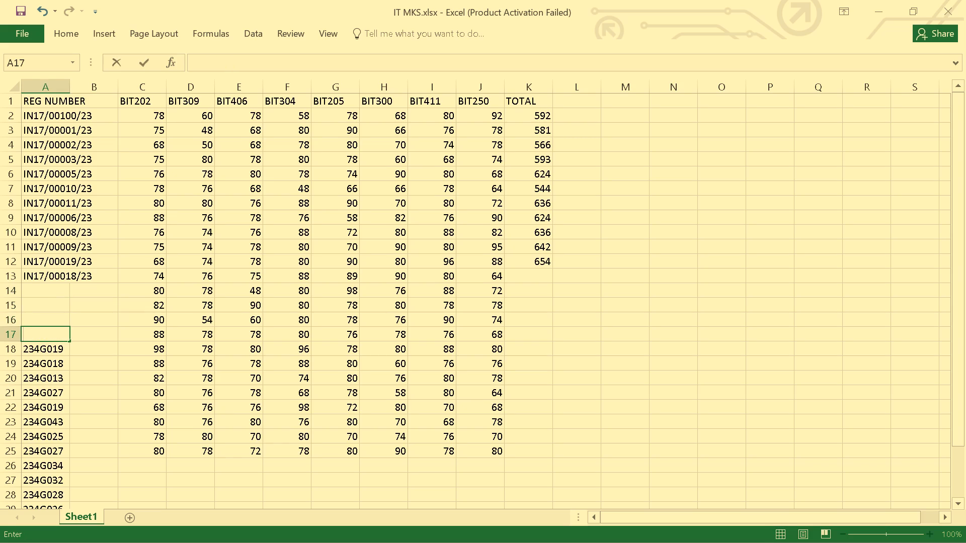
left_click(44, 351)
key("BackSpace")
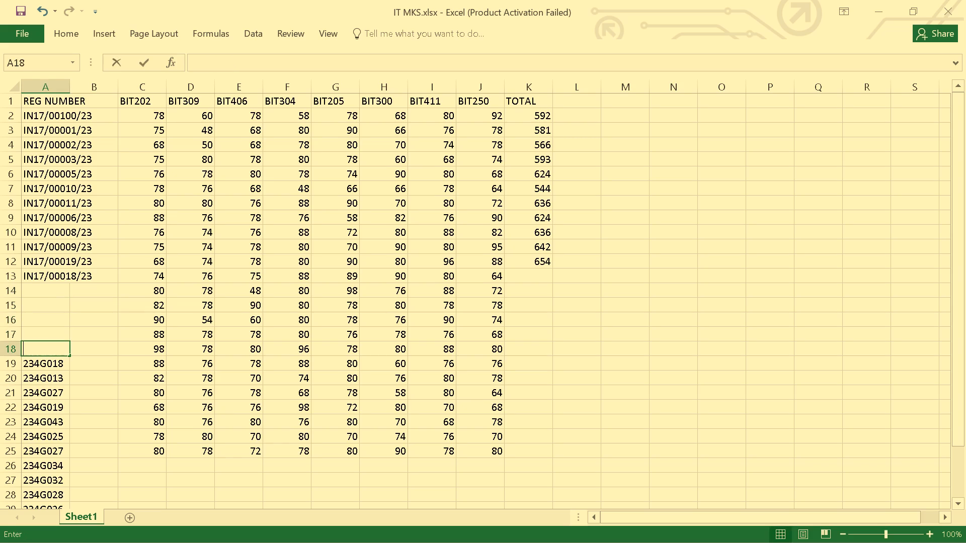
left_click(42, 372)
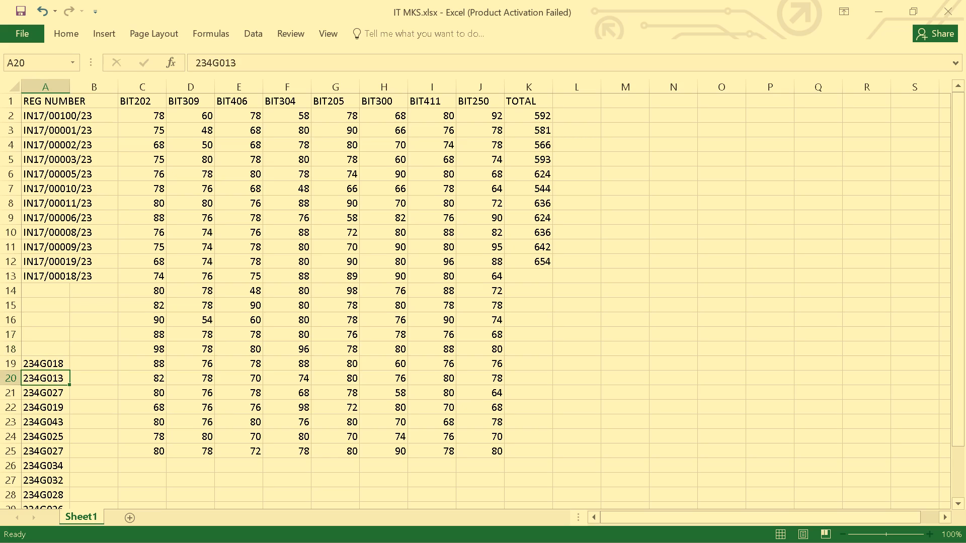
key("BackSpace")
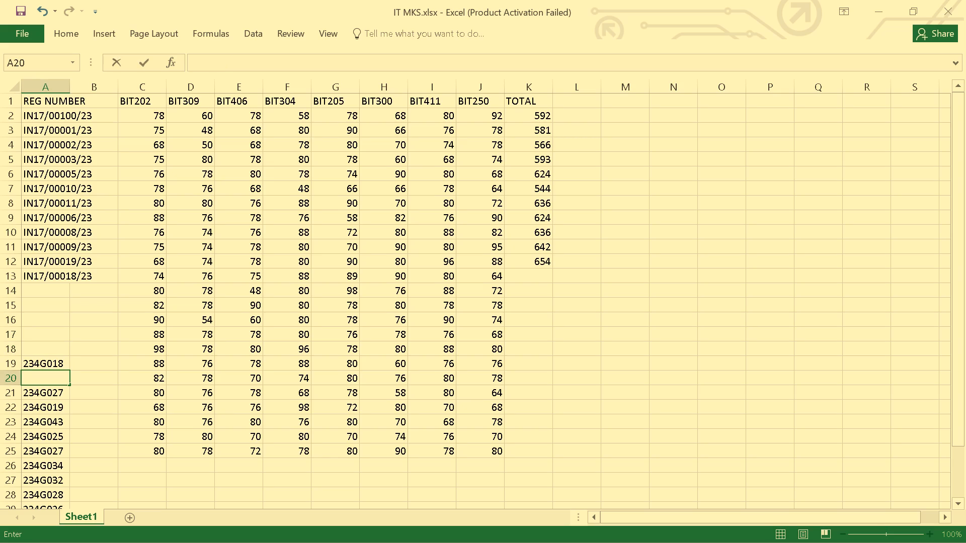
left_click(51, 364)
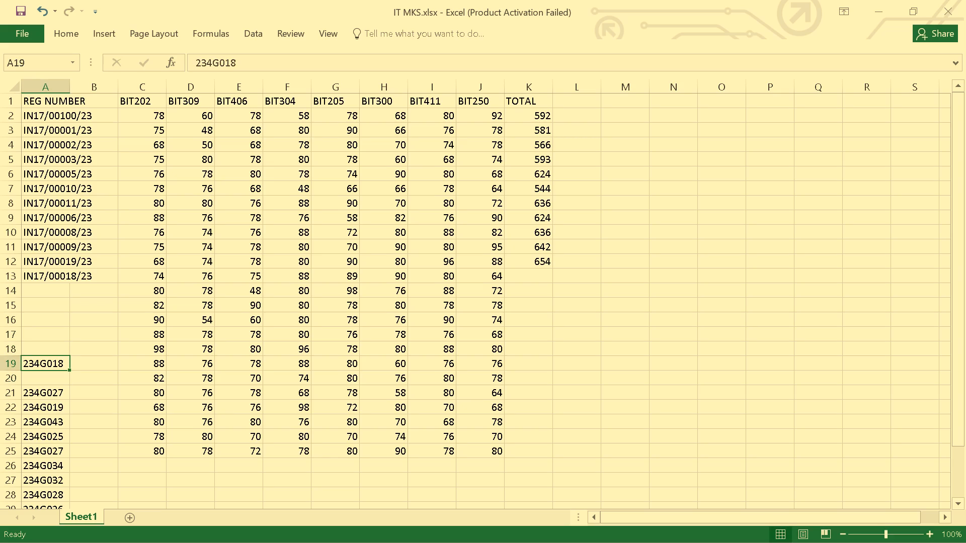
key("BackSpace")
Clear the old-format registration numbers from cells A21 through A27.
left_click(43, 391)
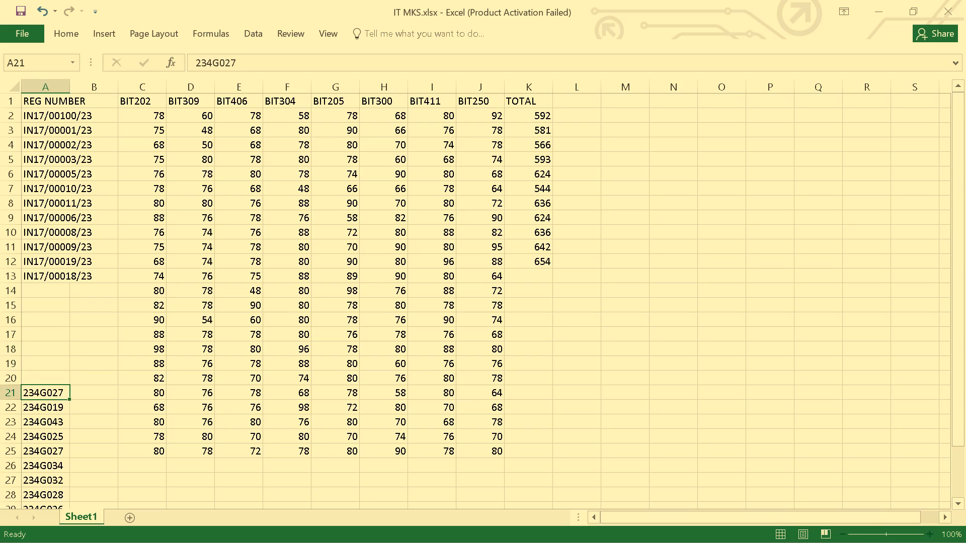
key("BackSpace")
left_click(44, 415)
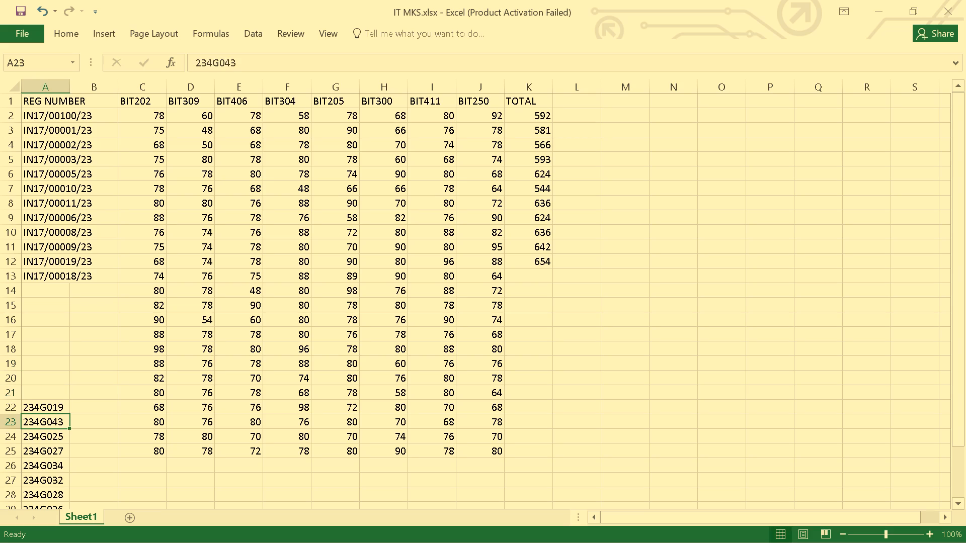
key("BackSpace")
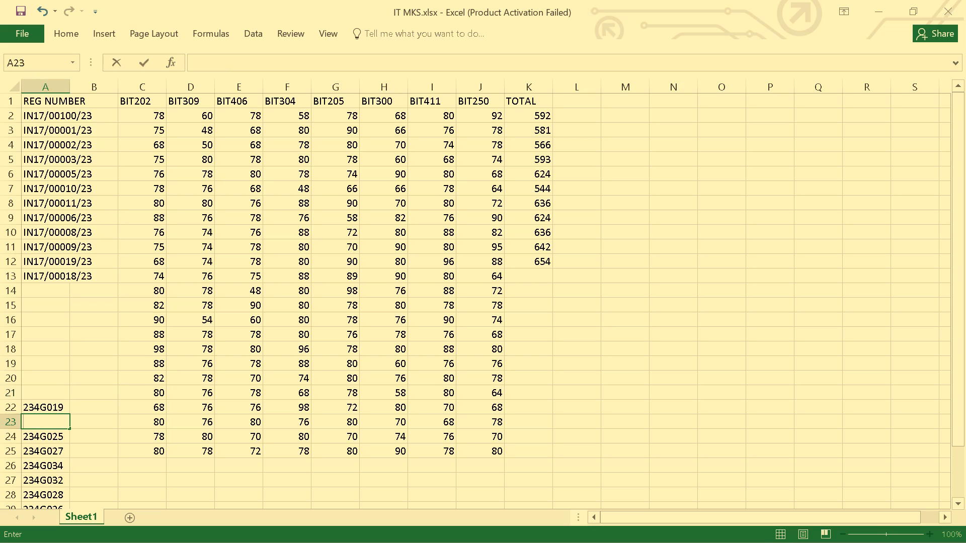
left_click(59, 405)
key("BackSpace")
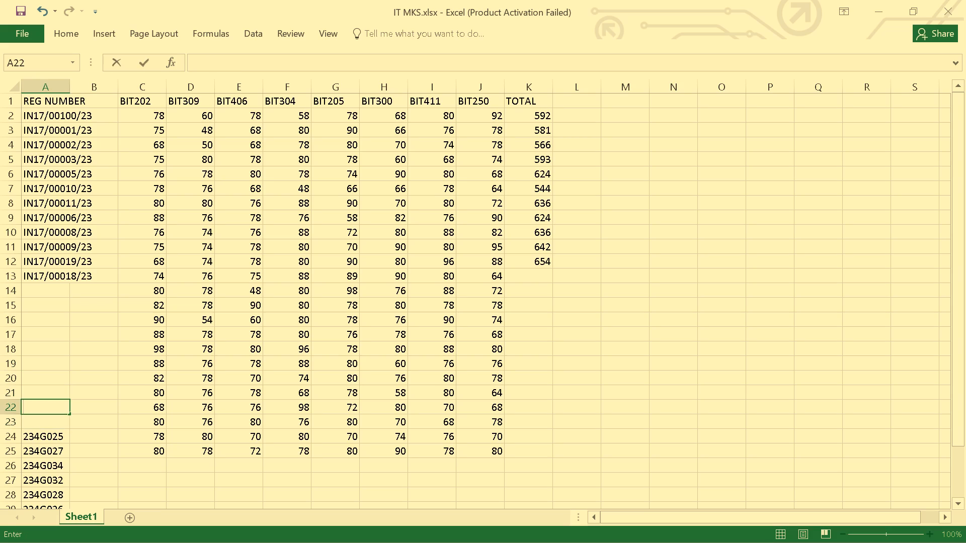
left_click(53, 435)
key("BackSpace")
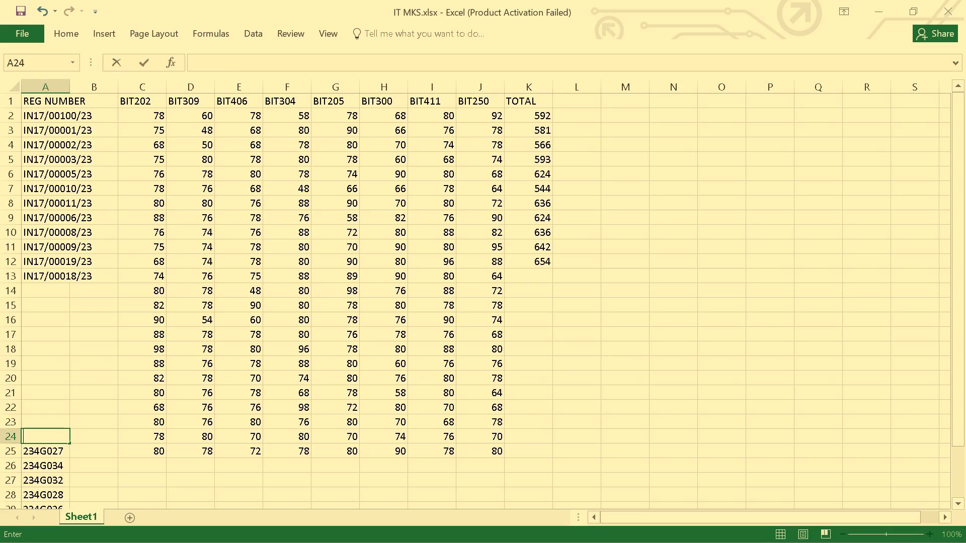
left_click(50, 449)
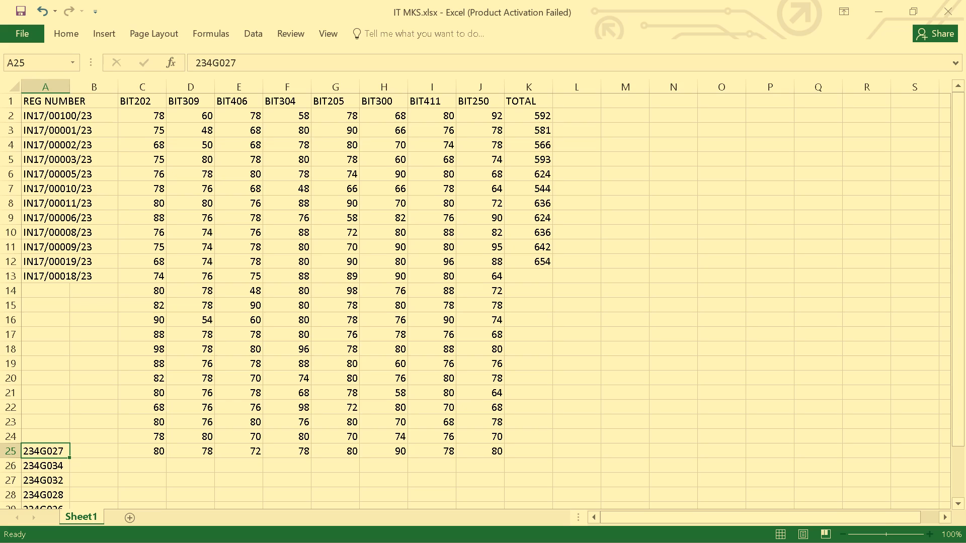
key("BackSpace")
left_click(40, 469)
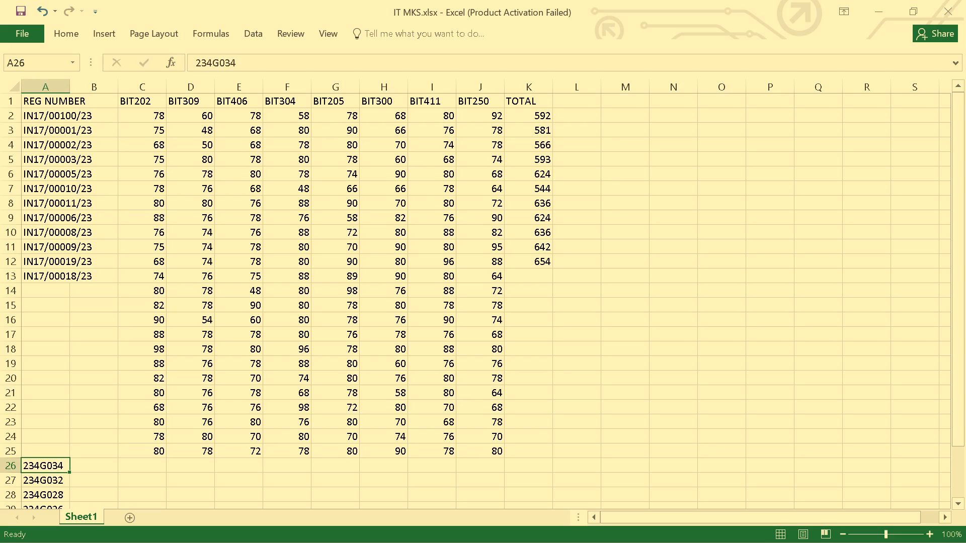
key("BackSpace")
left_click(45, 479)
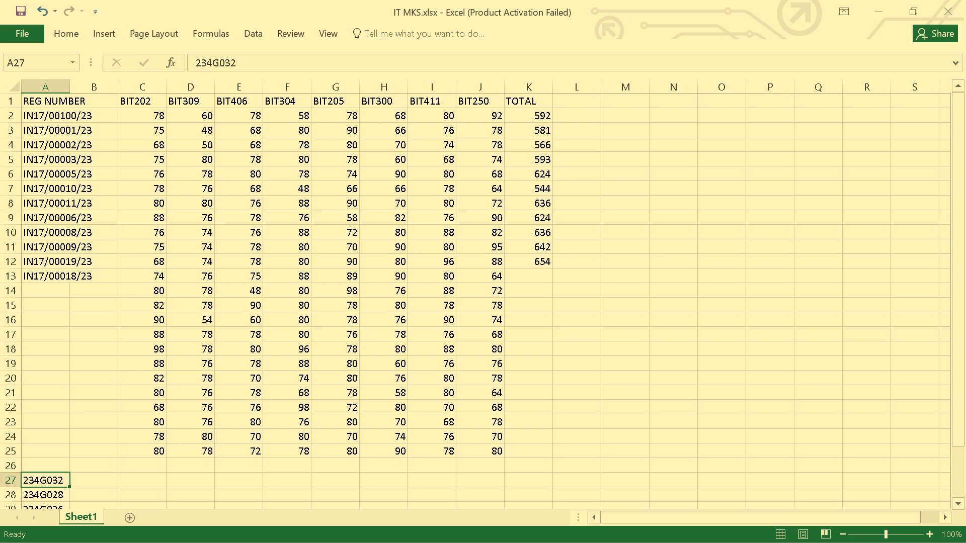
key("BackSpace")
Clear the remaining old-format registration numbers from cells A28 through A32.
scroll(82, 463, "down", 1)
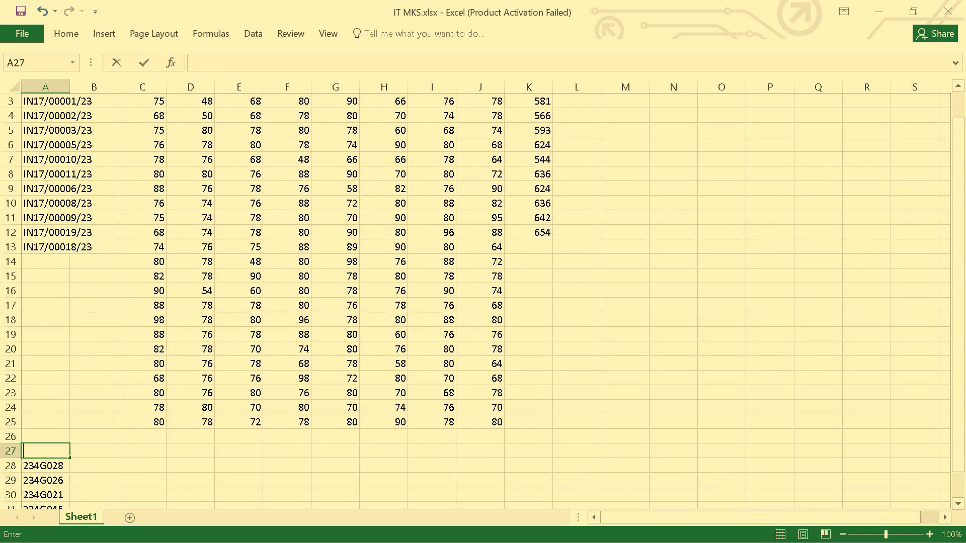
left_click(64, 473)
key("BackSpace")
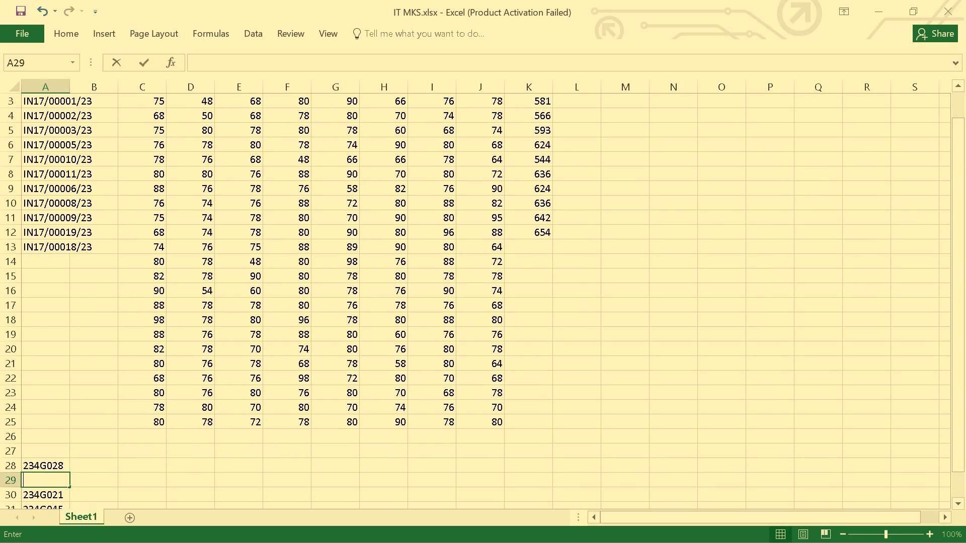
scroll(64, 473, "down", 1)
left_click(58, 424)
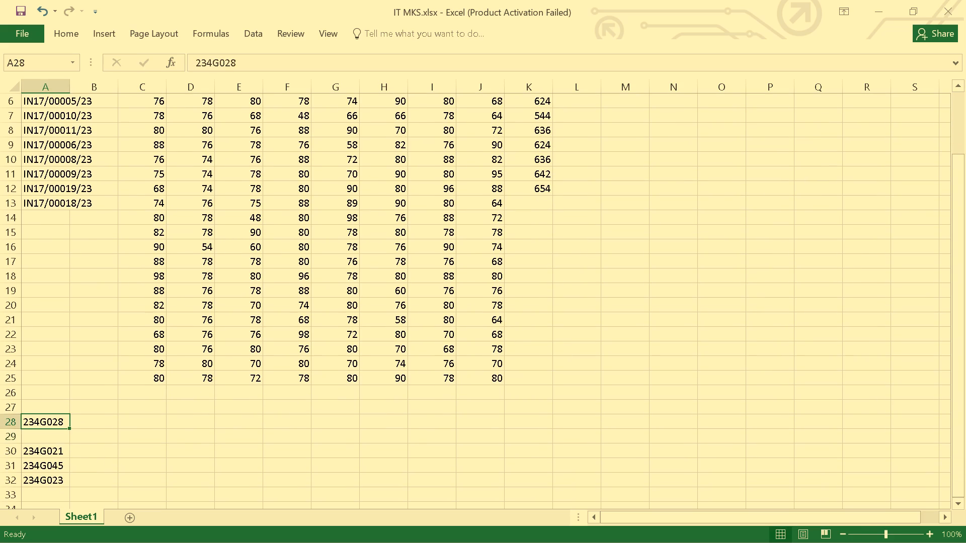
key("BackSpace")
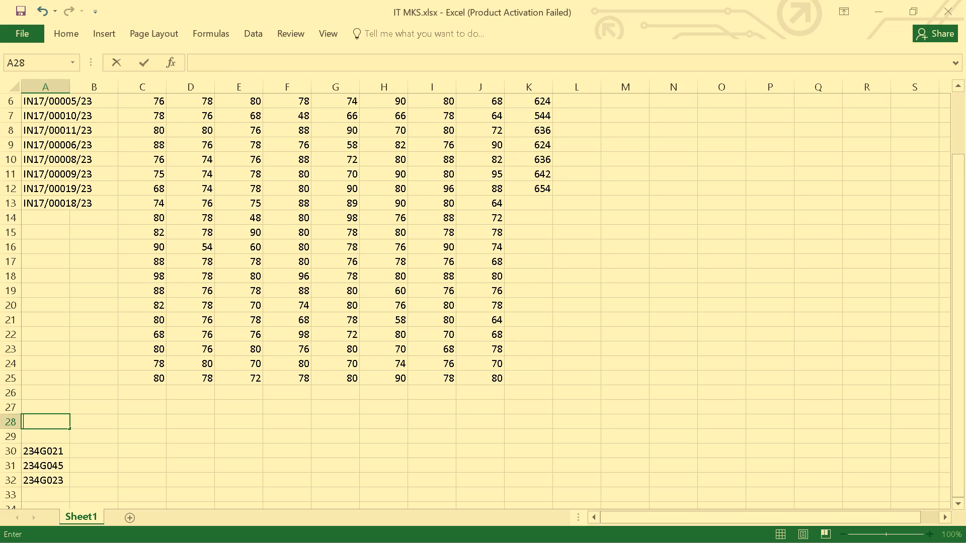
left_click(48, 458)
key("BackSpace")
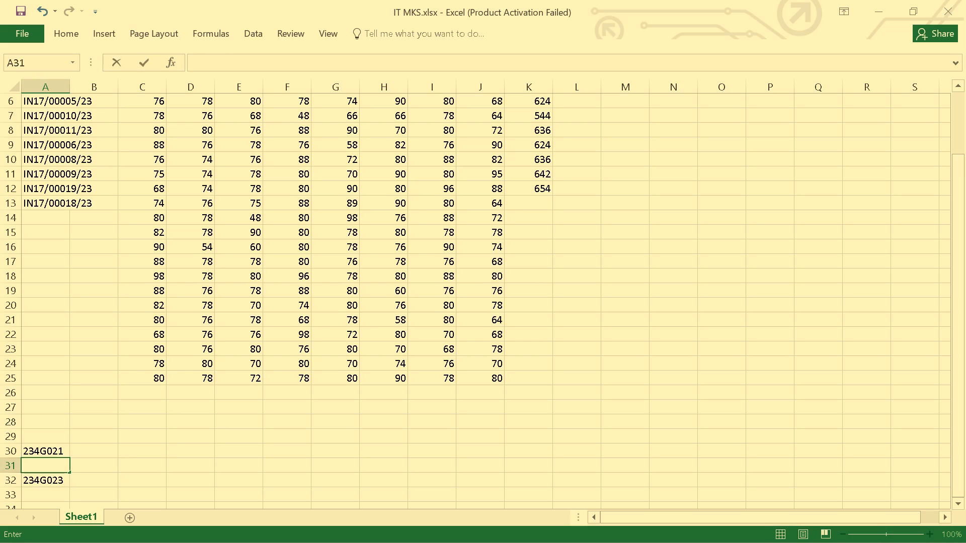
left_click(52, 451)
key("BackSpace")
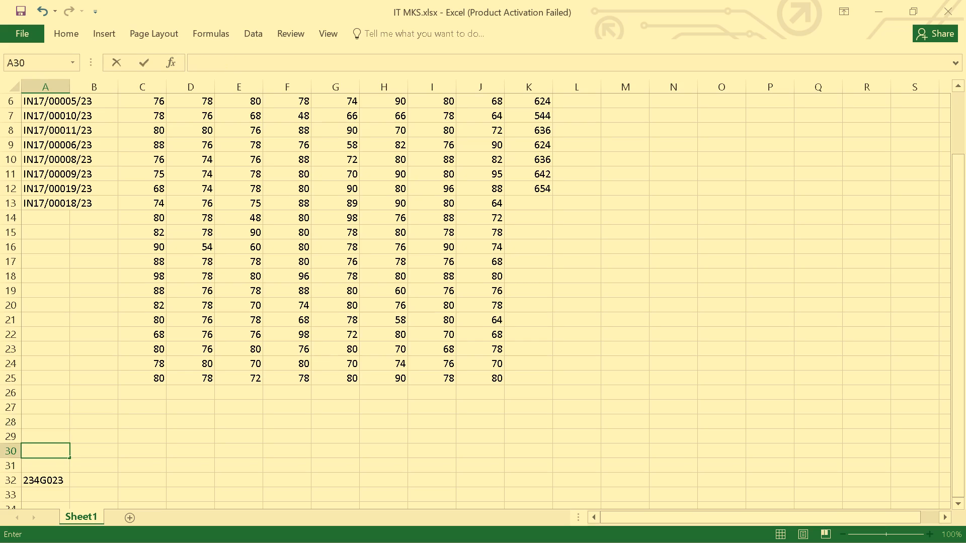
left_click(51, 483)
key("BackSpace")
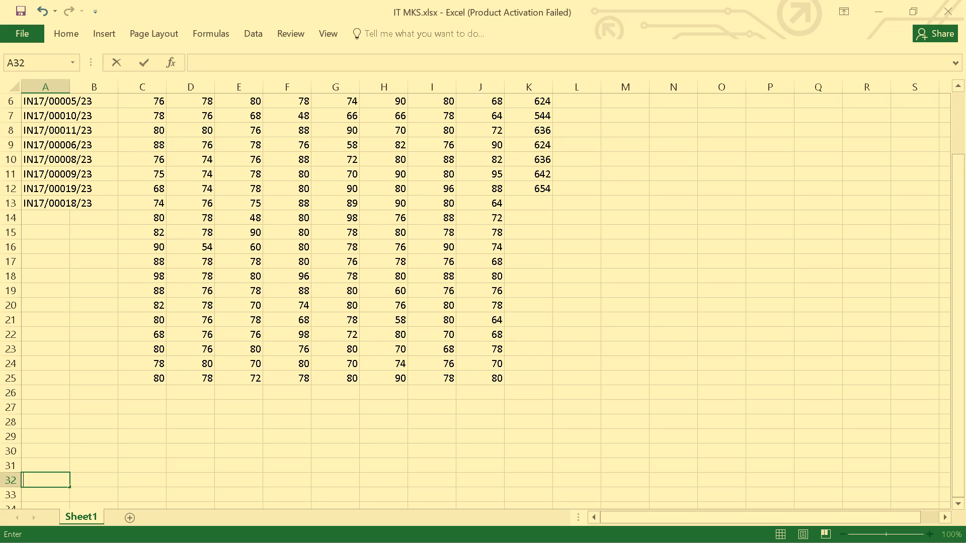
Copy the registration number from A13 into A14 and change the last two digits of its middle part to 20.
left_click(46, 223)
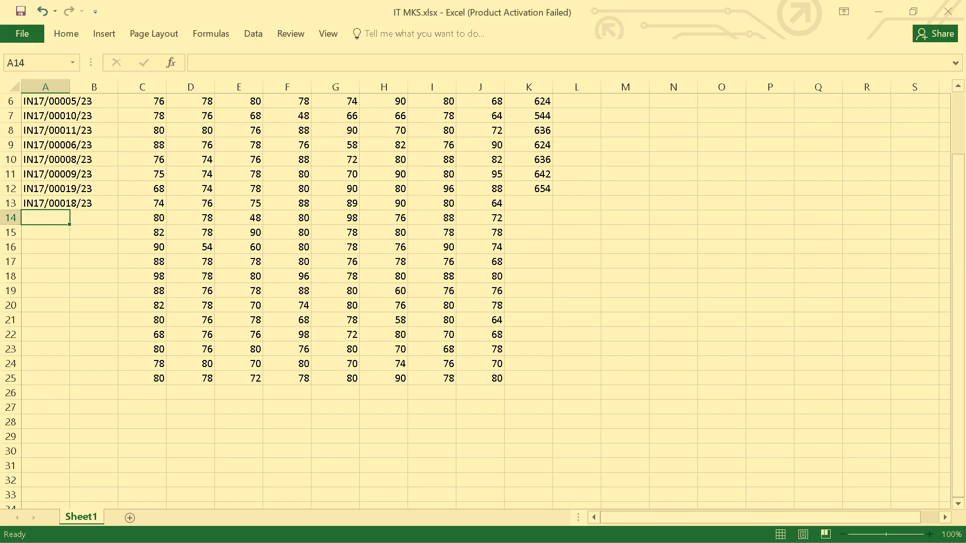
left_click(46, 202)
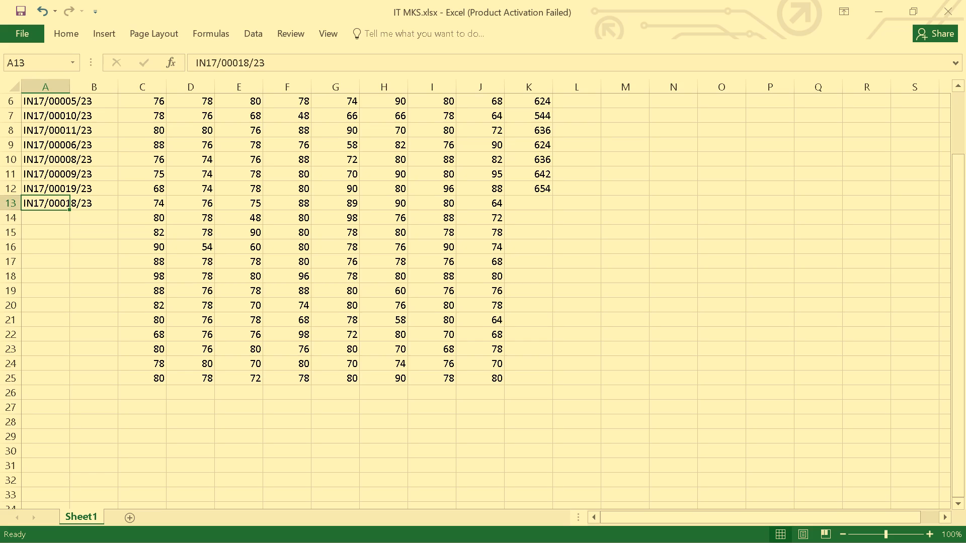
key("ctrl+c")
left_click(39, 217)
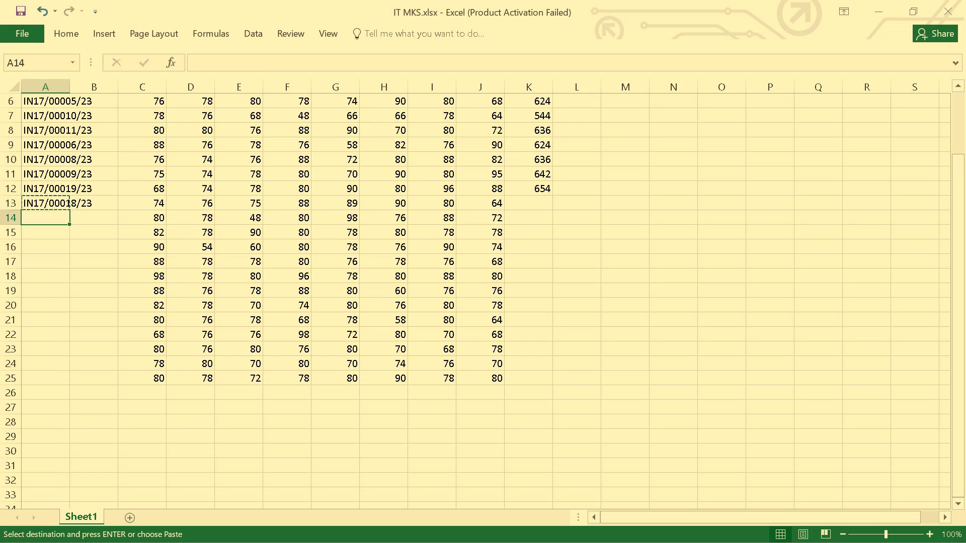
key("ctrl+v")
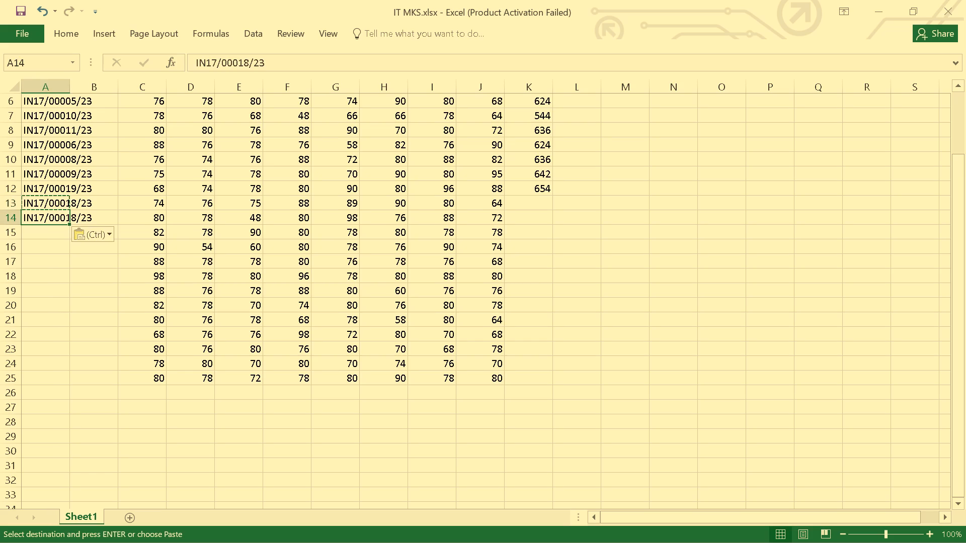
left_click(249, 63)
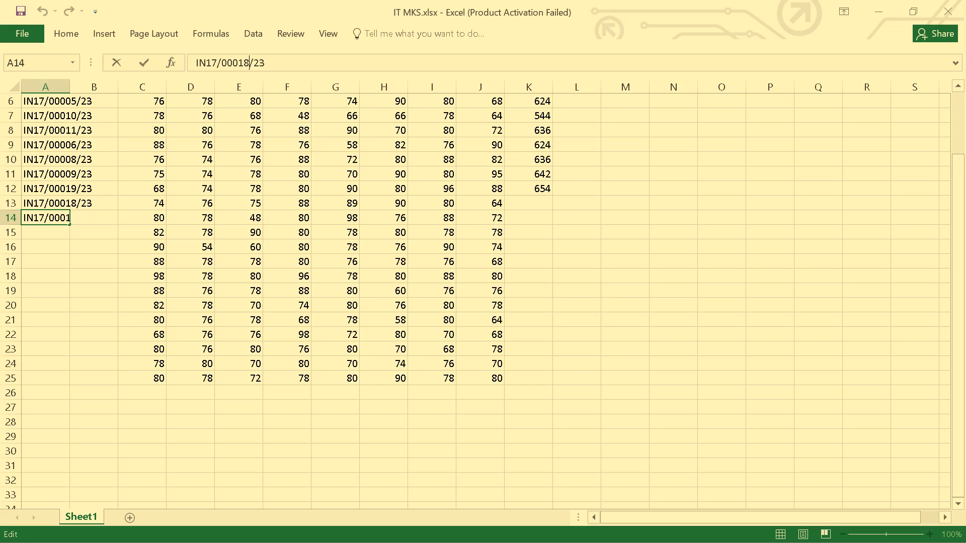
key("BackSpace")
key("BackSpace")
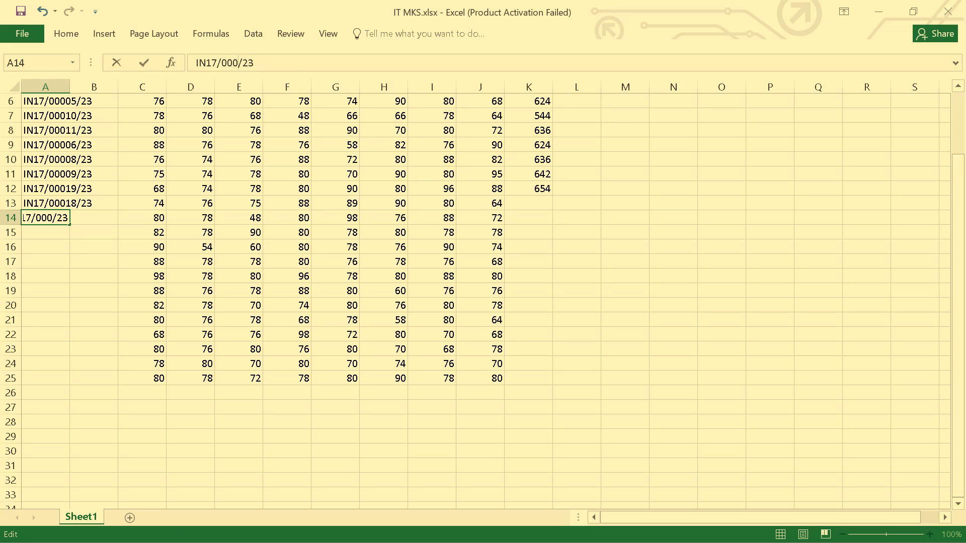
key("2")
key("0")
key("Return")
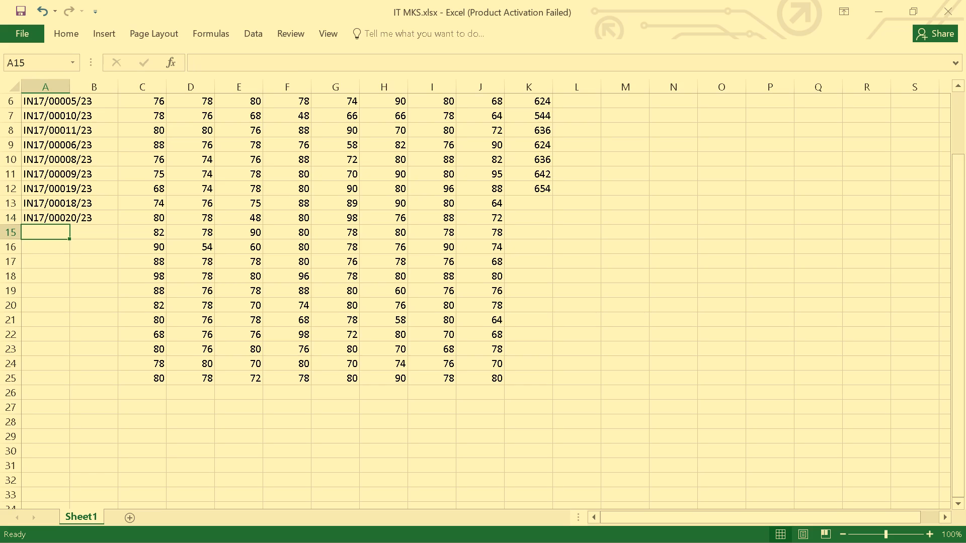
Copy the registration number from A14 into A15 and change the last two digits of its middle part to 12.
left_click(45, 220)
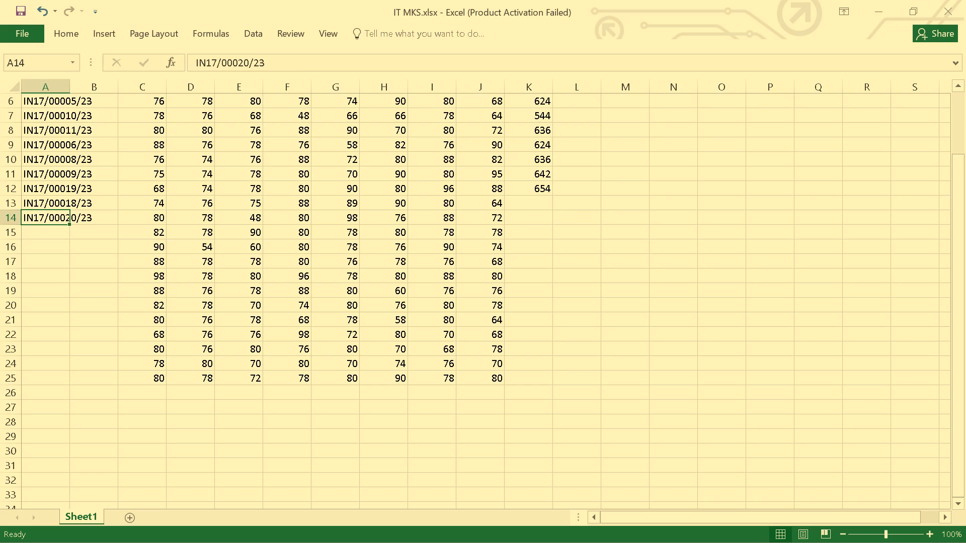
key("ctrl+c")
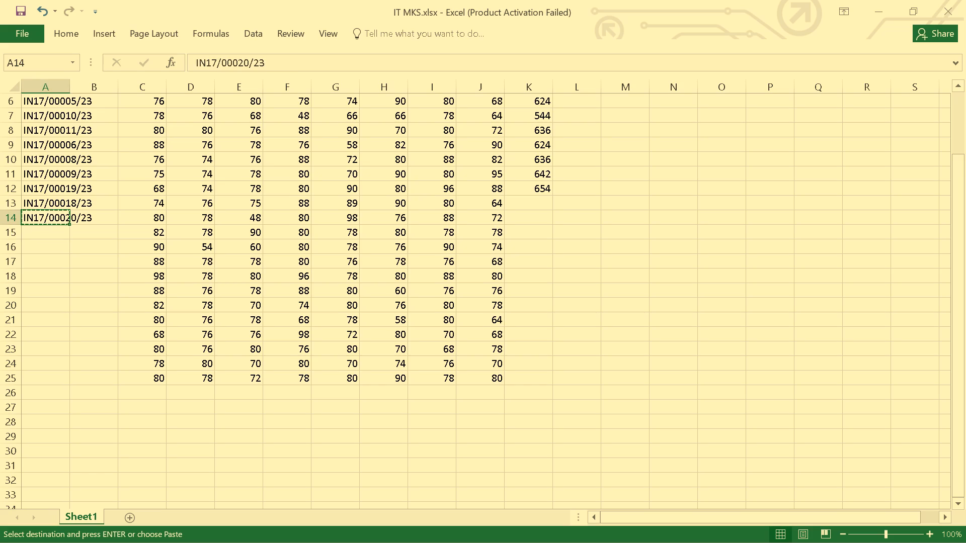
left_click(43, 235)
key("ctrl+v")
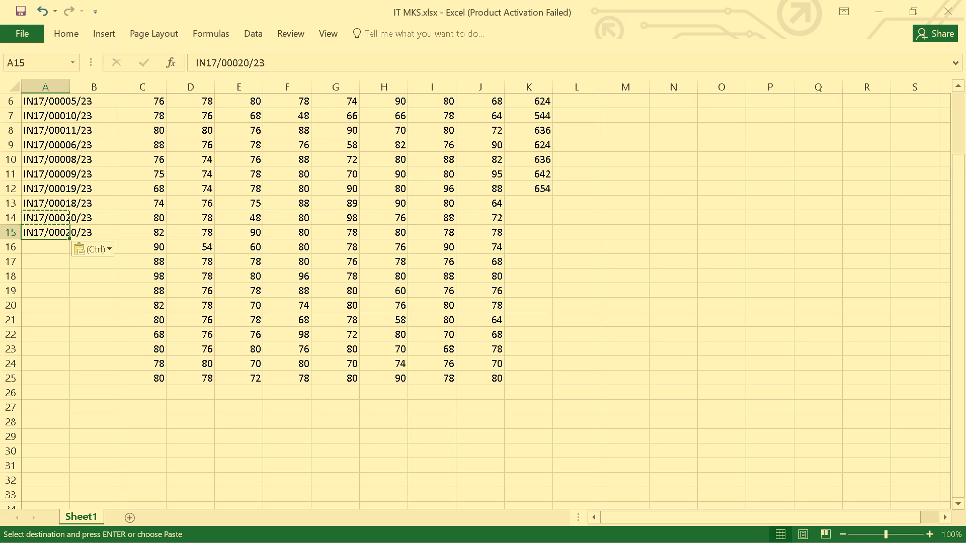
left_click(249, 60)
key("BackSpace")
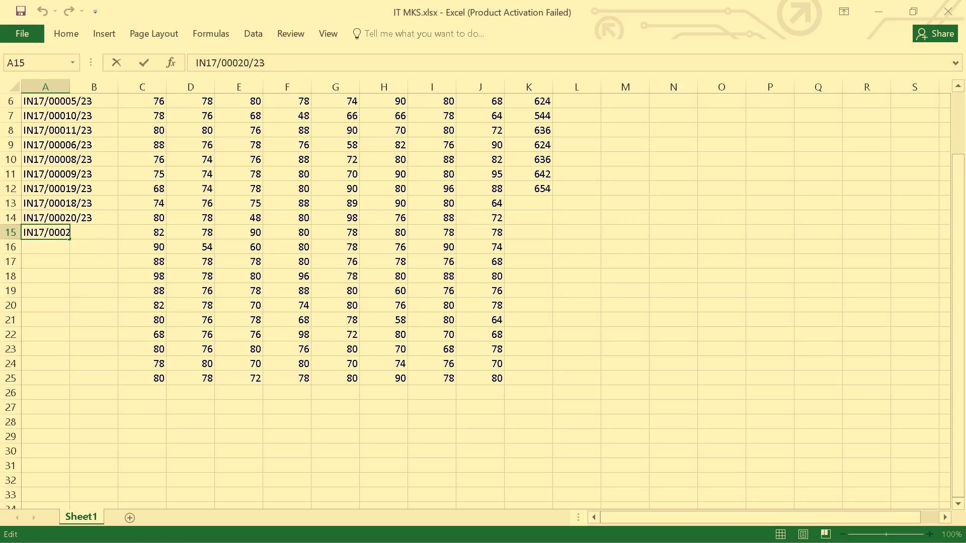
key("BackSpace")
type("12")
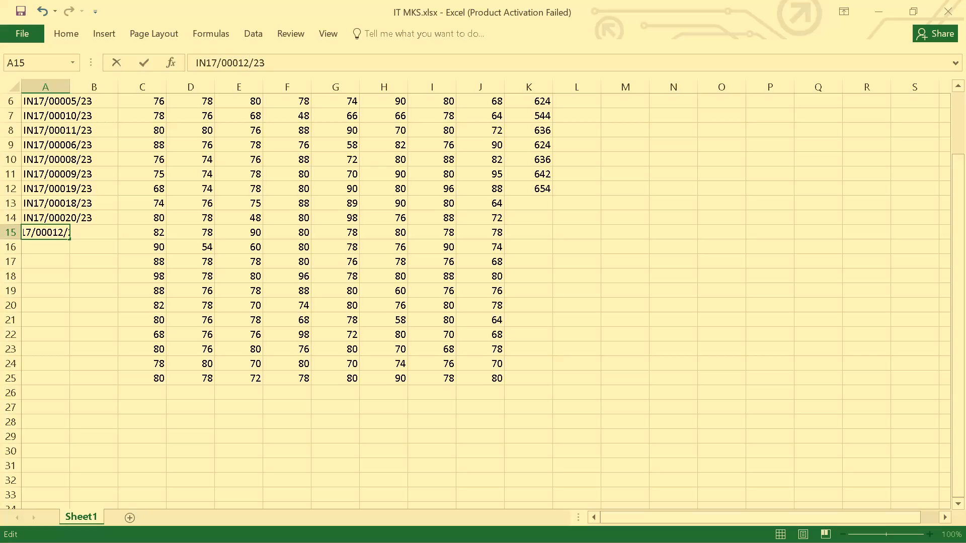
key("Return")
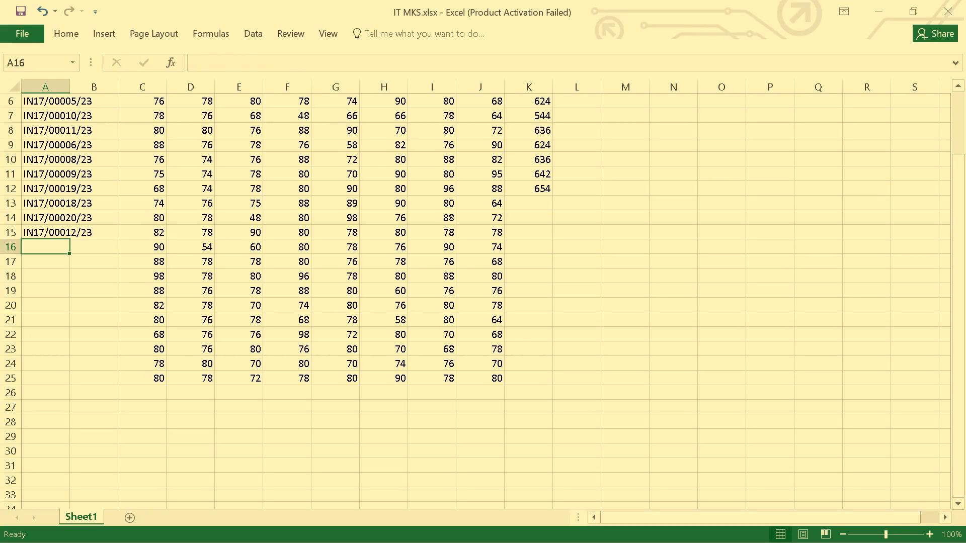
Copy the registration number from A15 into A16.
left_click(53, 231)
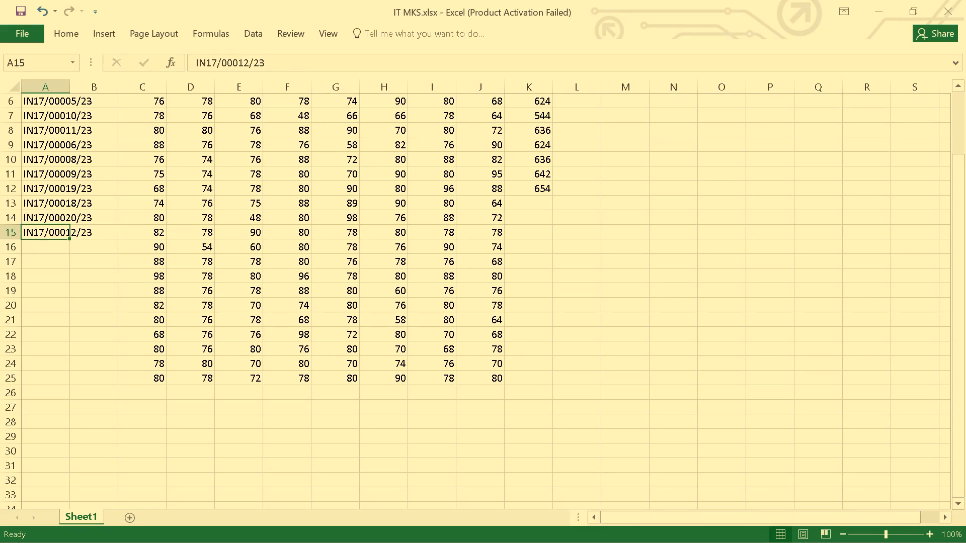
key("ctrl+c")
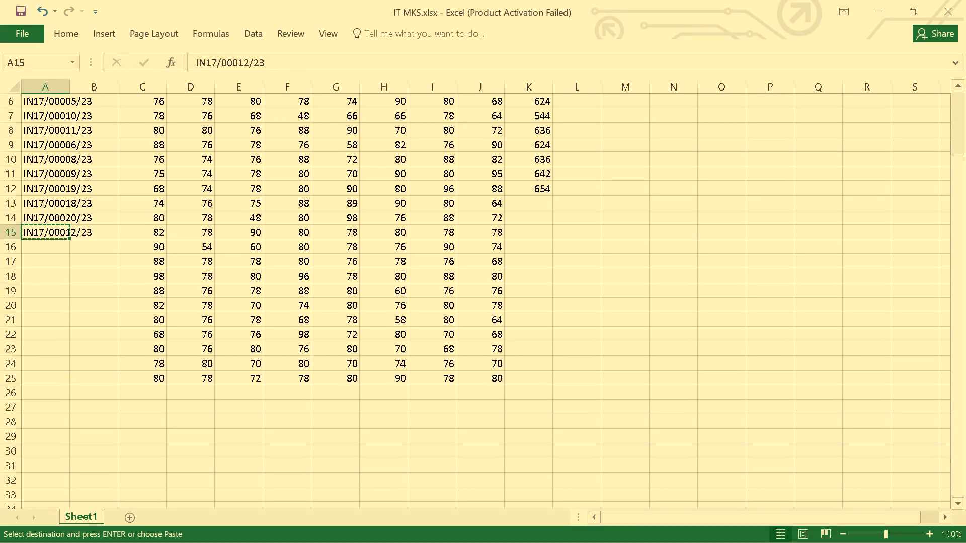
left_click(49, 248)
key("ctrl+v")
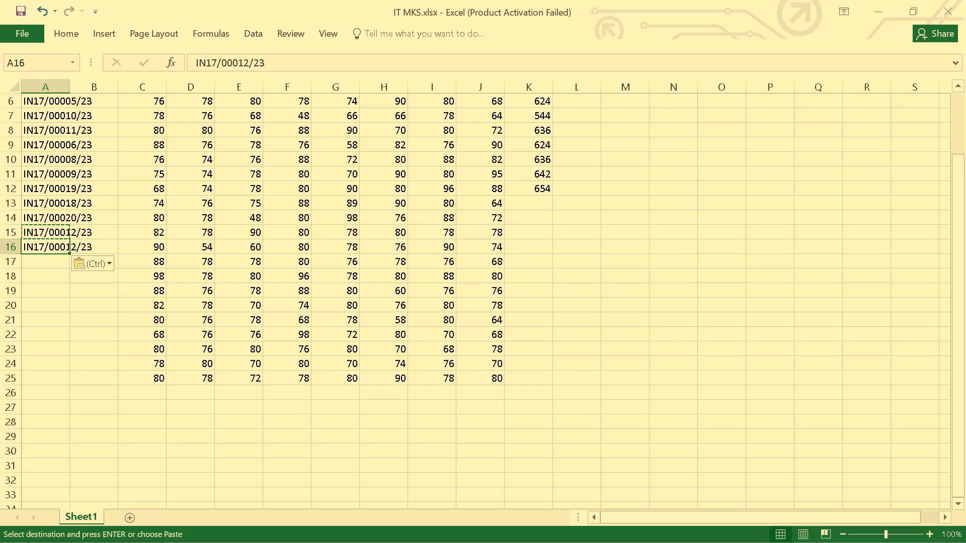
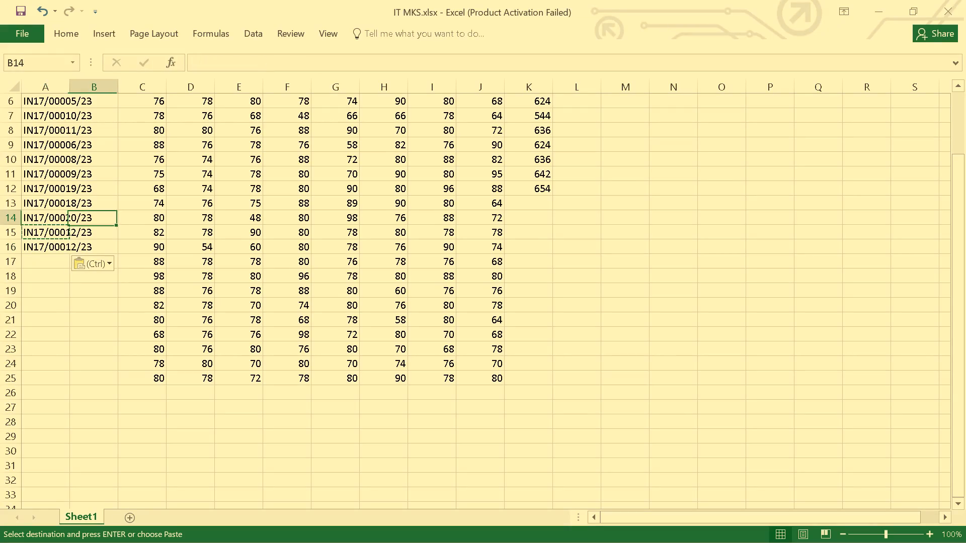
Select the copied registration number in cell A16.
left_click(49, 264)
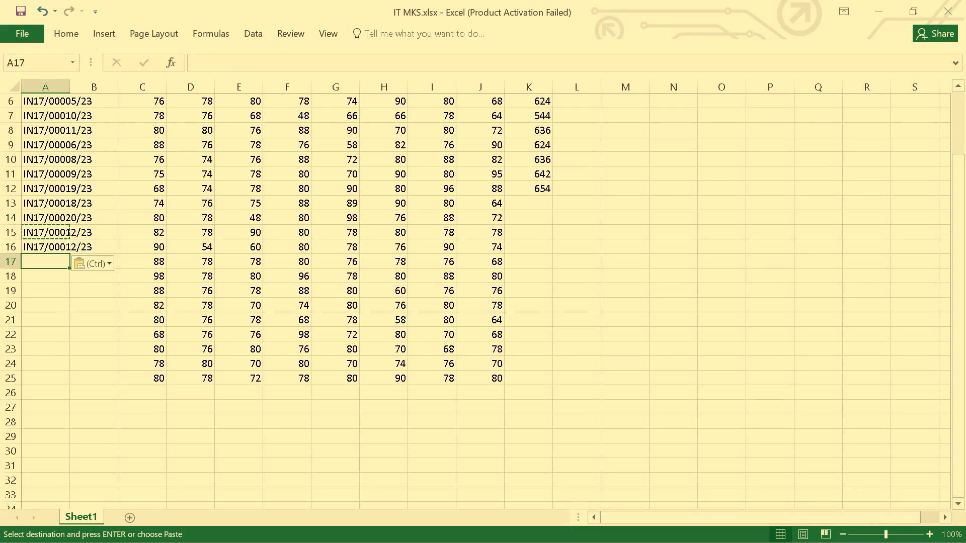
left_click(48, 246)
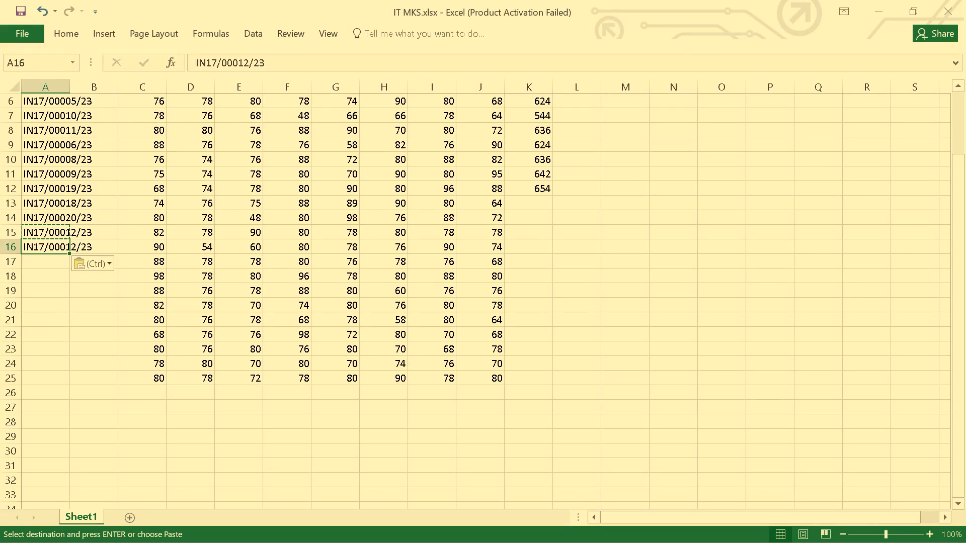
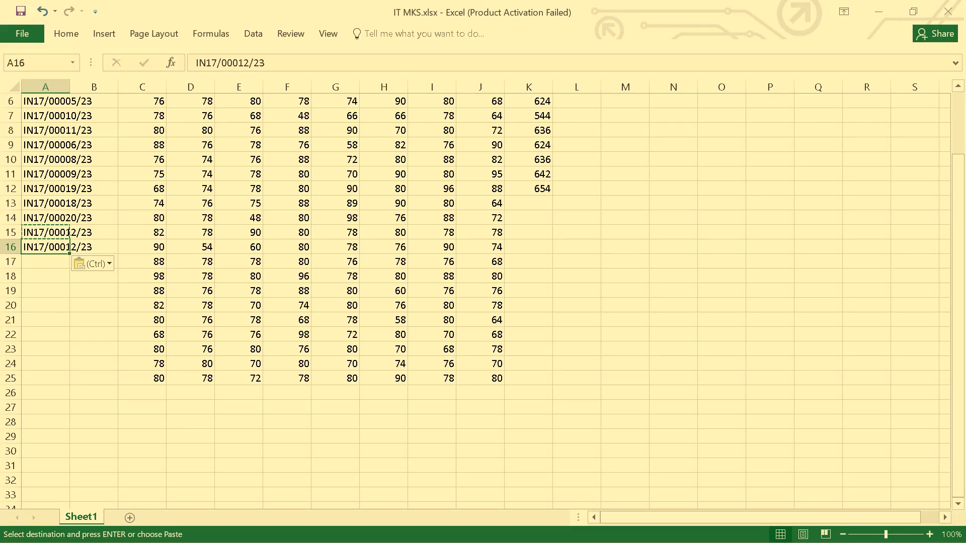
Select the empty registration number cell A17, directly below the last filled entry in column A.
left_click(183, 220)
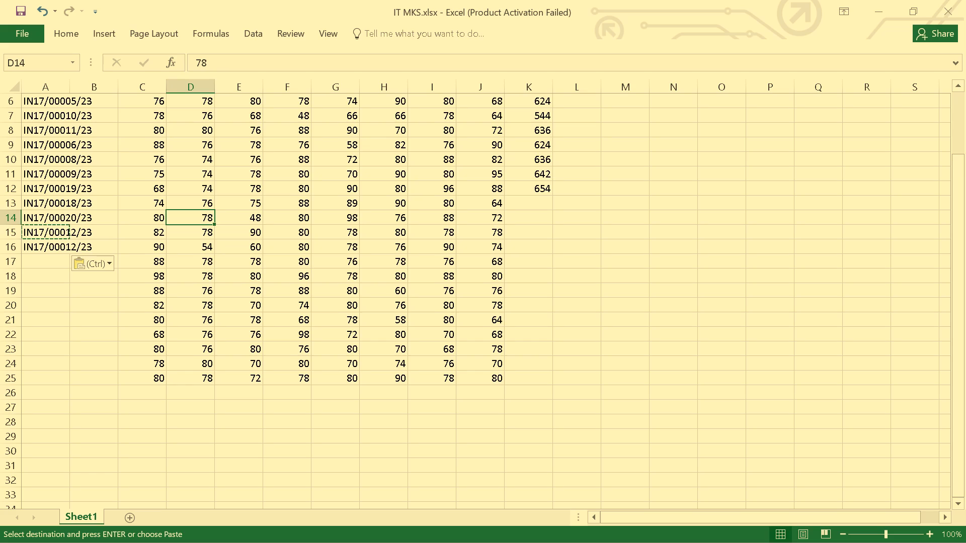
left_click(278, 257)
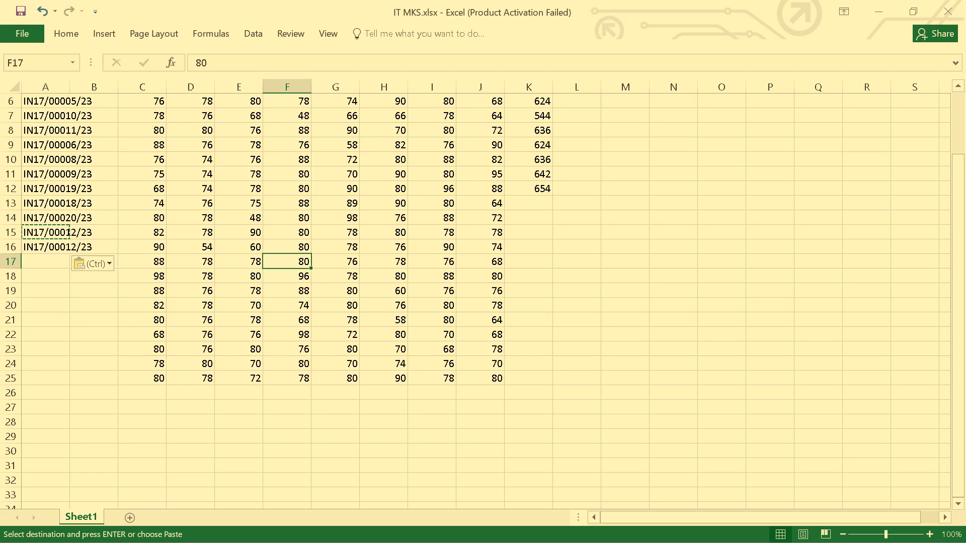
left_click(51, 263)
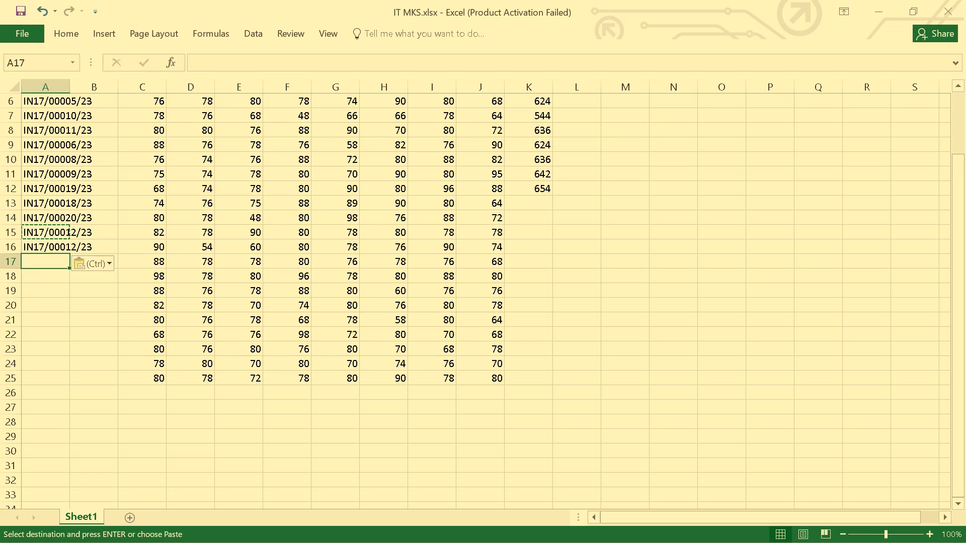
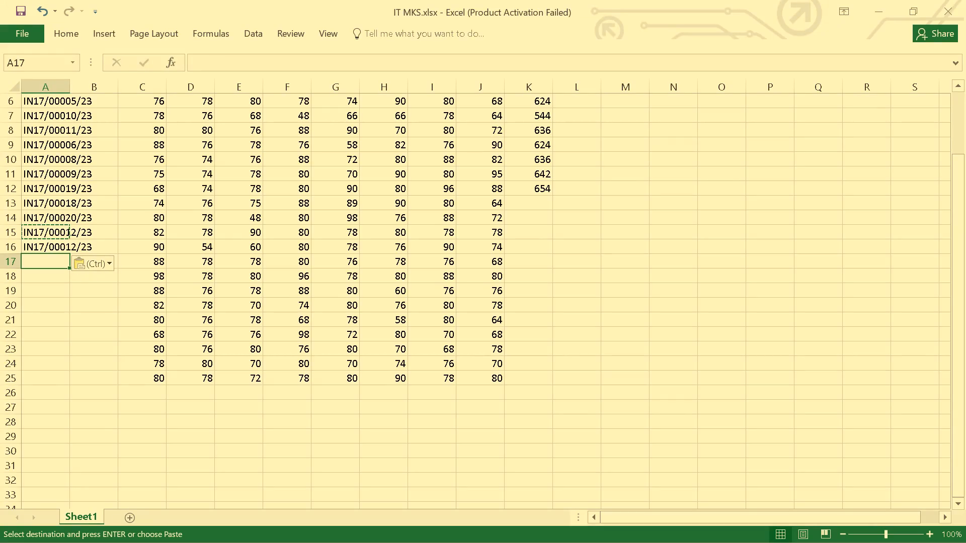
left_click(40, 257)
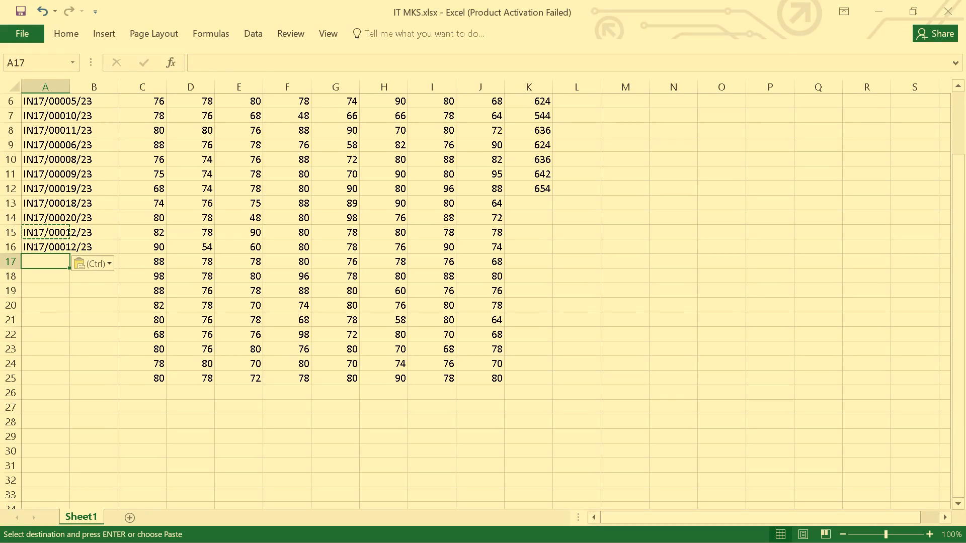
left_click(47, 247)
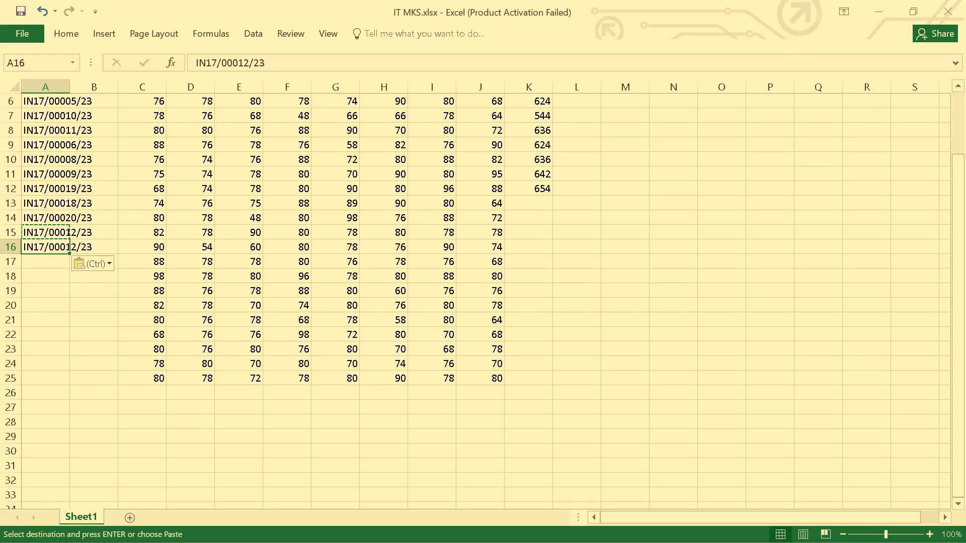
left_click(249, 59)
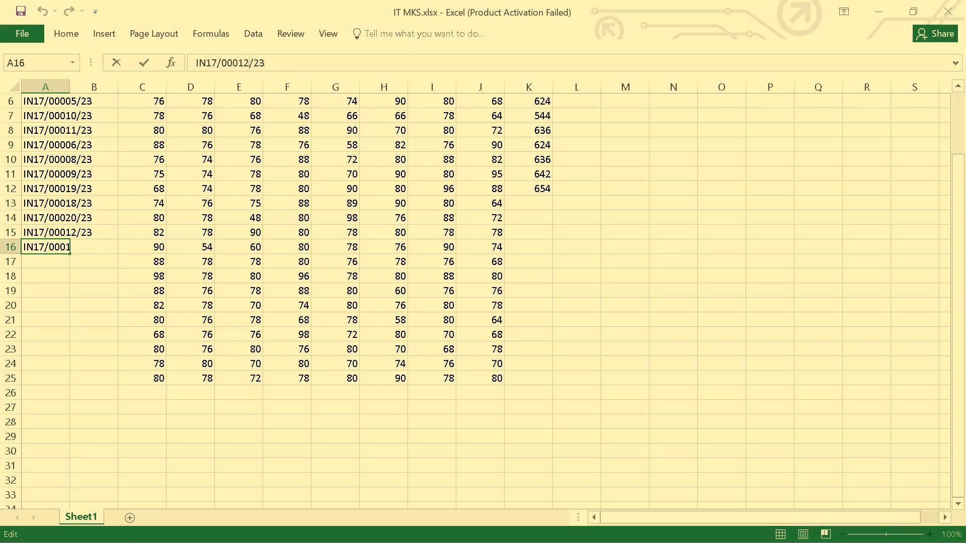
key("BackSpace")
key("3")
key("Return")
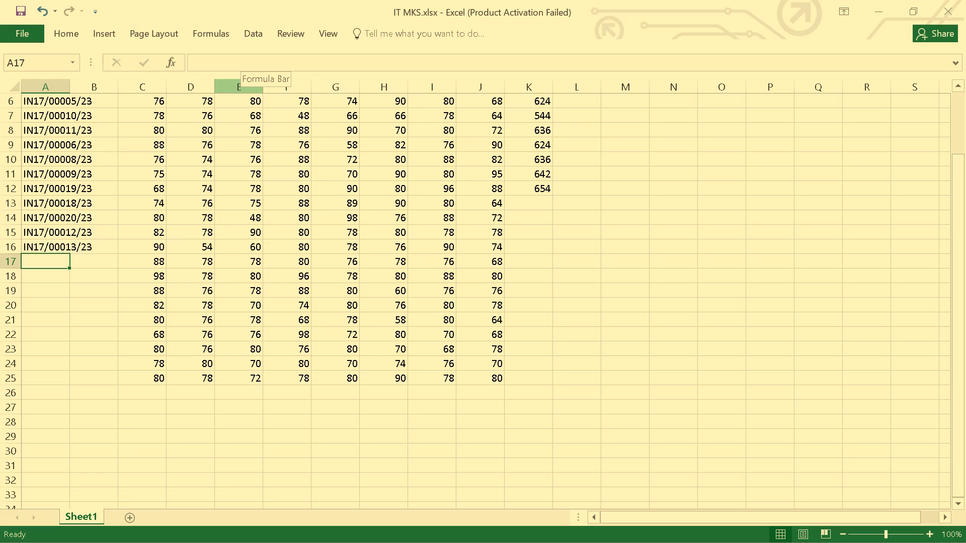
Select the empty registration number cell A17, directly below the last filled entry in column A.
left_click(54, 209)
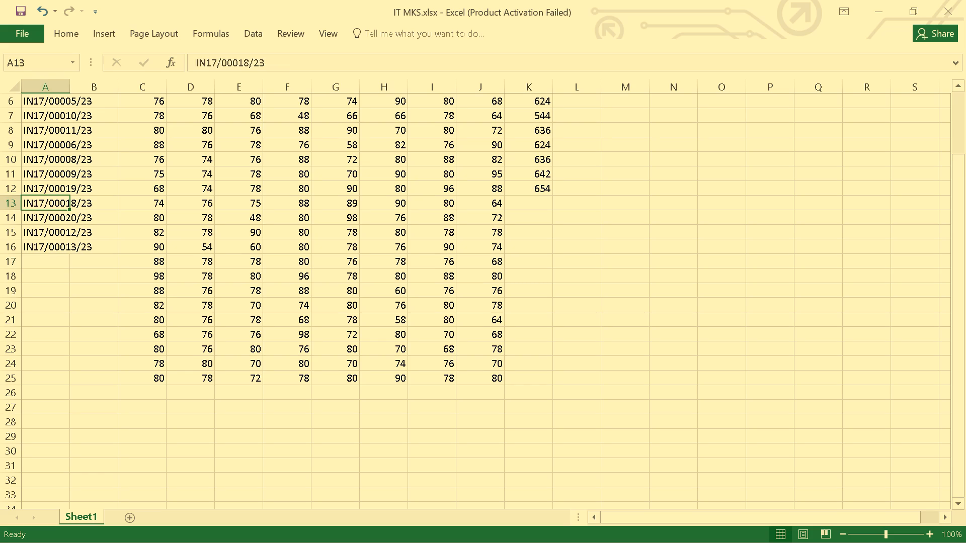
left_click(38, 255)
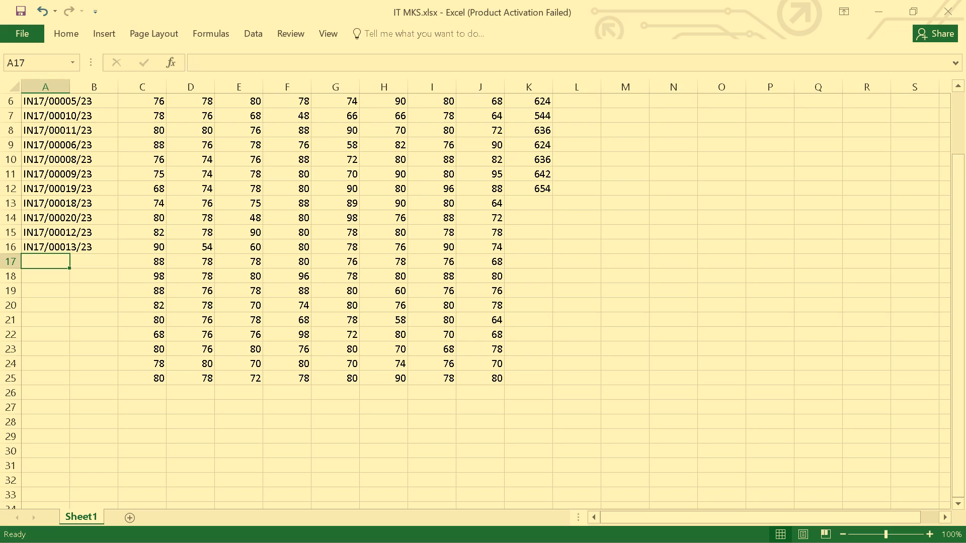
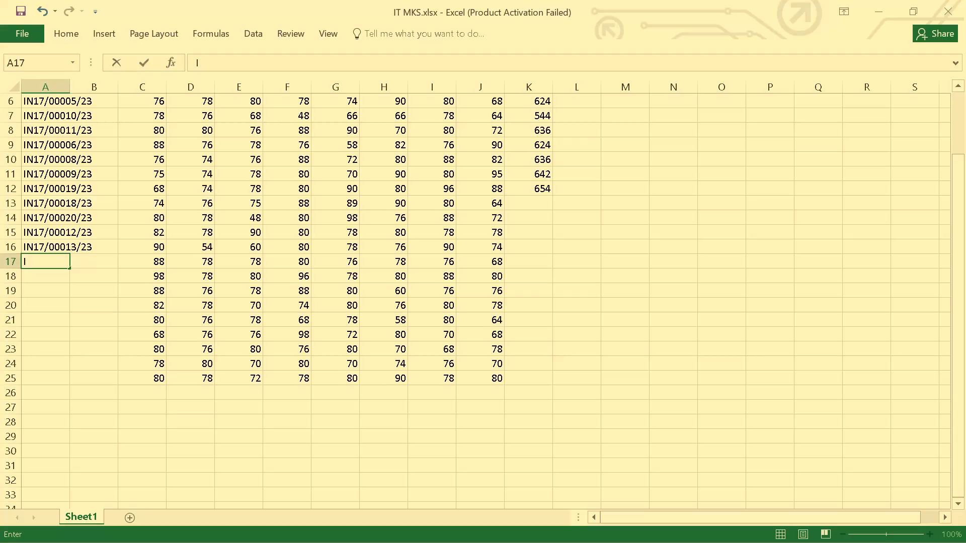
key("n")
key("1")
key("7")
key("slash")
key("0")
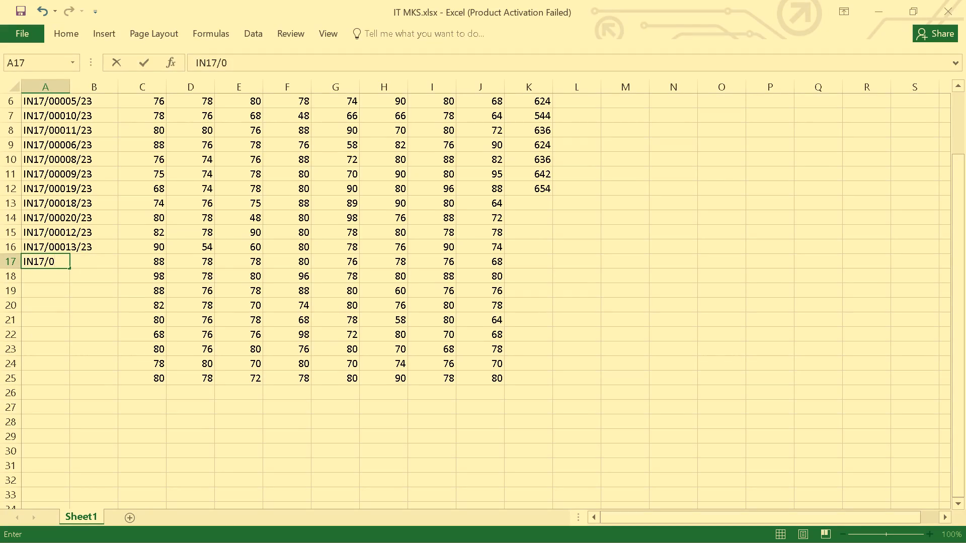
key("0")
key("0")
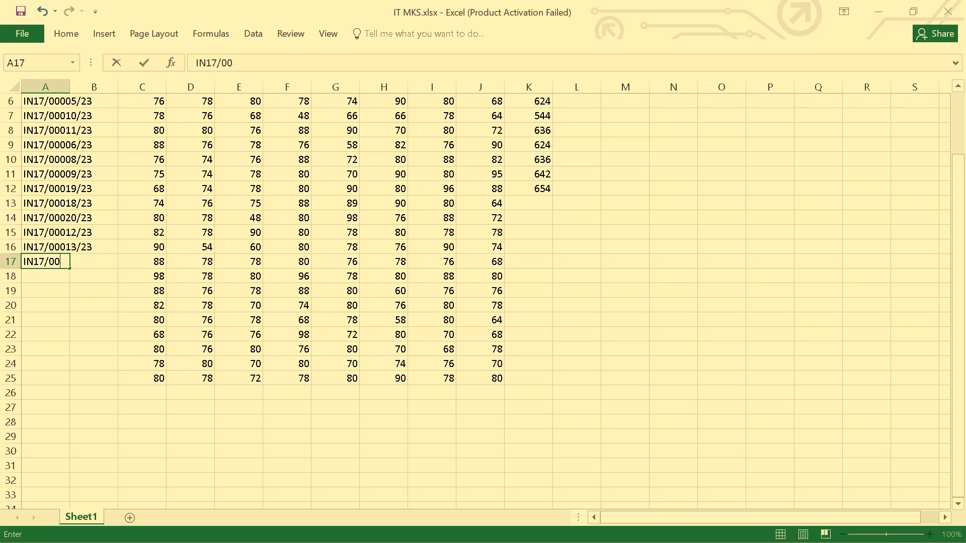
key("1")
key("4")
key("slash")
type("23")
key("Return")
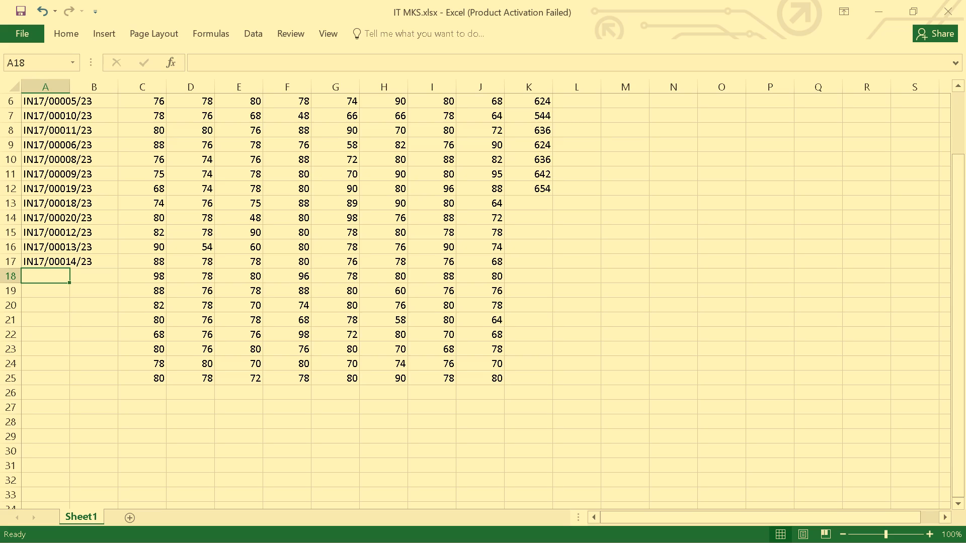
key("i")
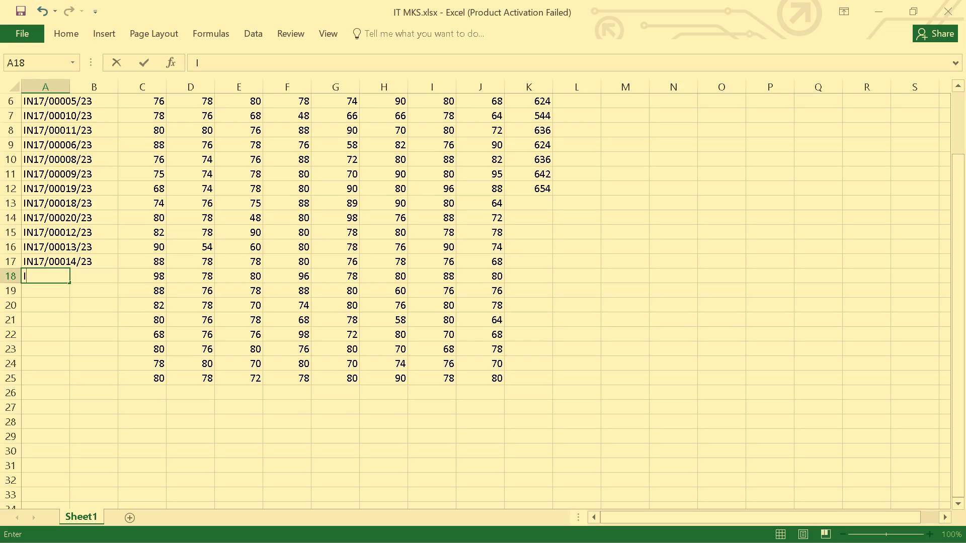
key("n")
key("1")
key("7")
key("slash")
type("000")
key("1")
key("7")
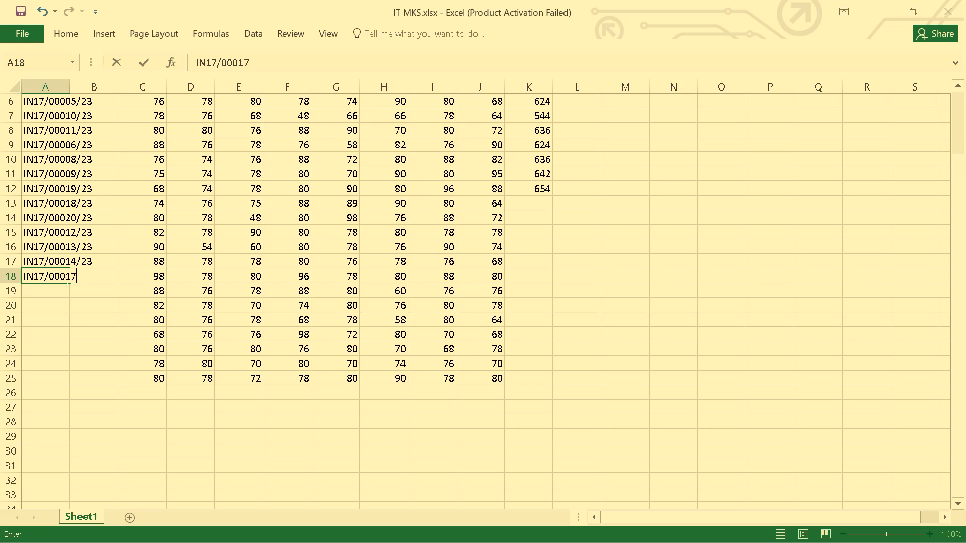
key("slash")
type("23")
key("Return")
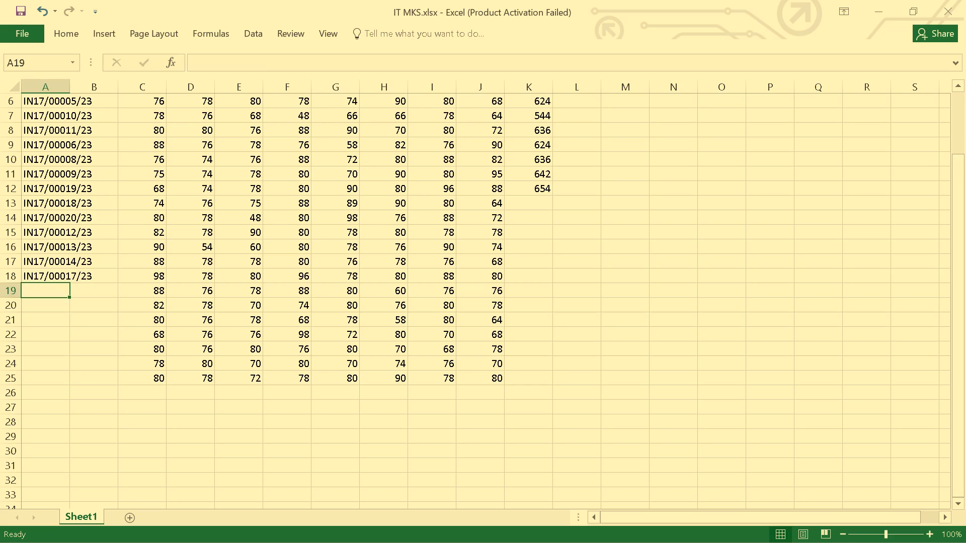
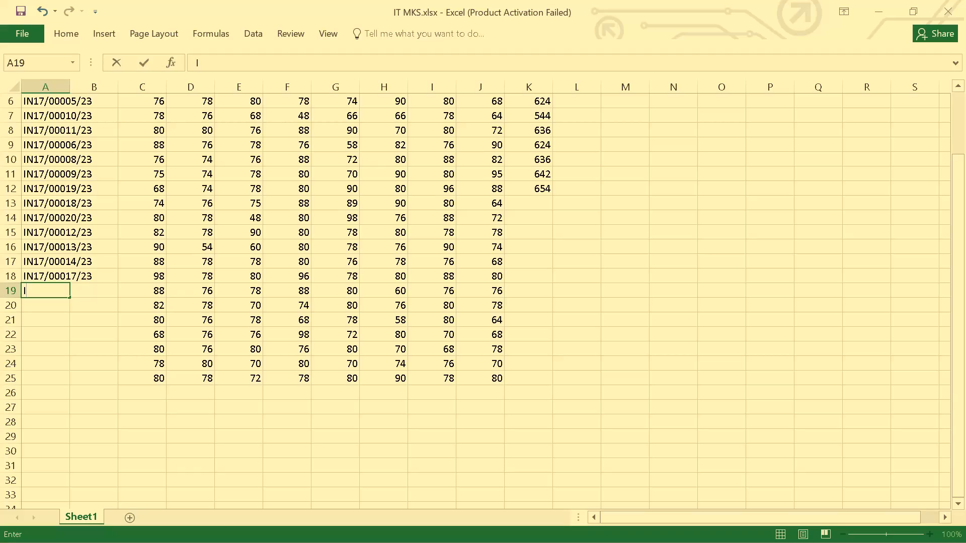
key("n")
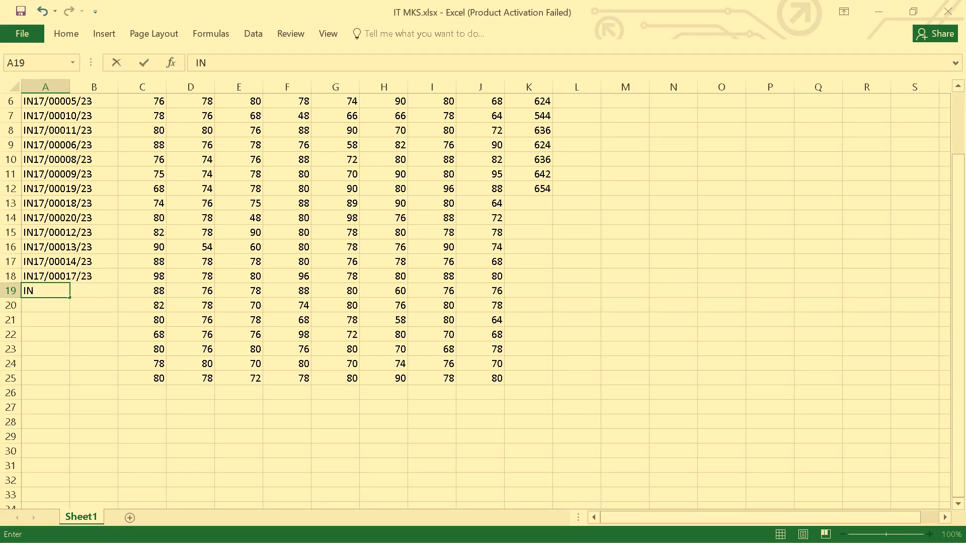
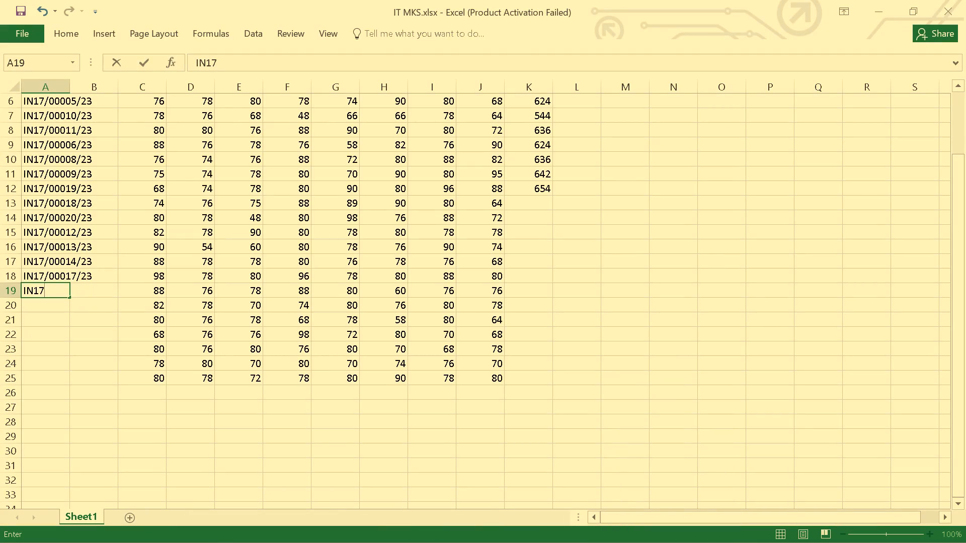
key("slash")
key("0")
key("0")
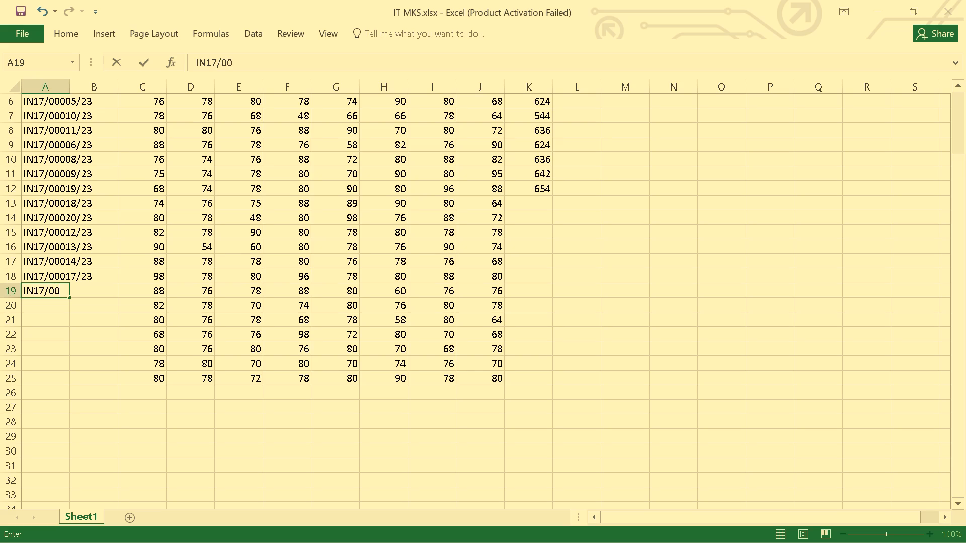
key("0")
key("1")
key("8")
left_click(249, 61)
key("BackSpace")
key("6")
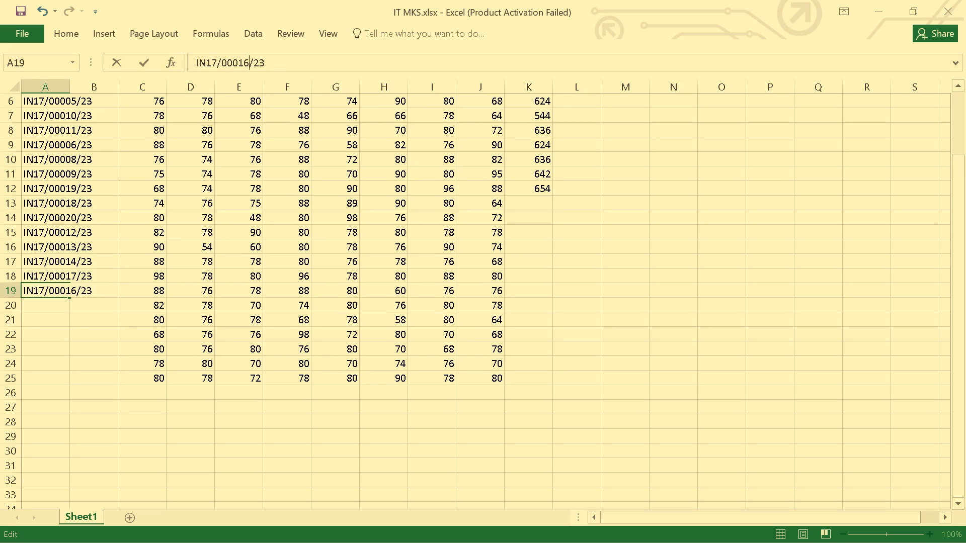
left_click(45, 307)
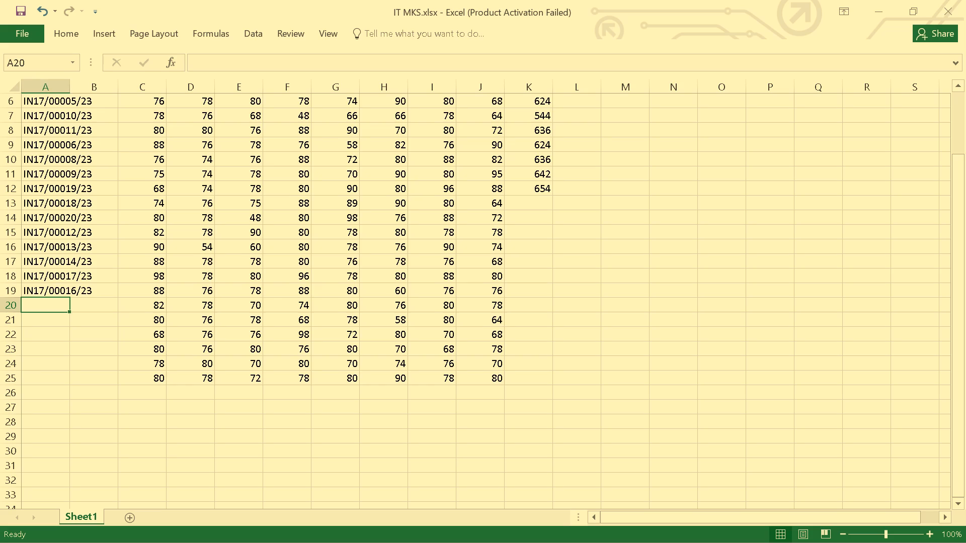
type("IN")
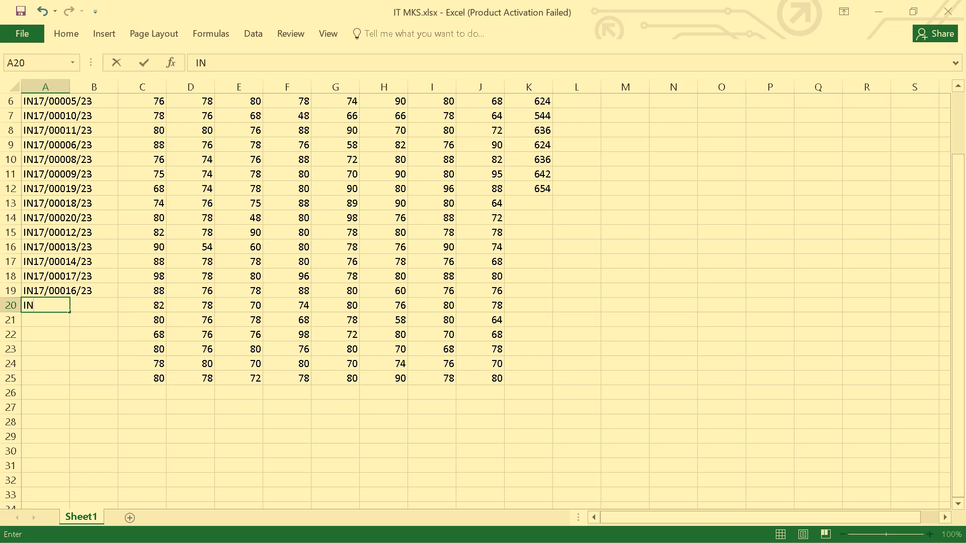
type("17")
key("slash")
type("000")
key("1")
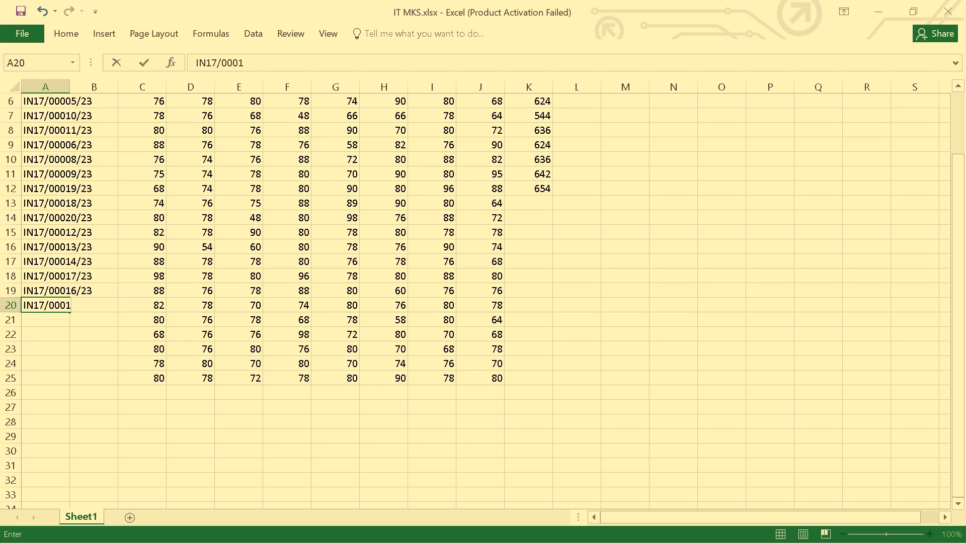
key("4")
left_click(249, 64)
key("BackSpace")
key("5")
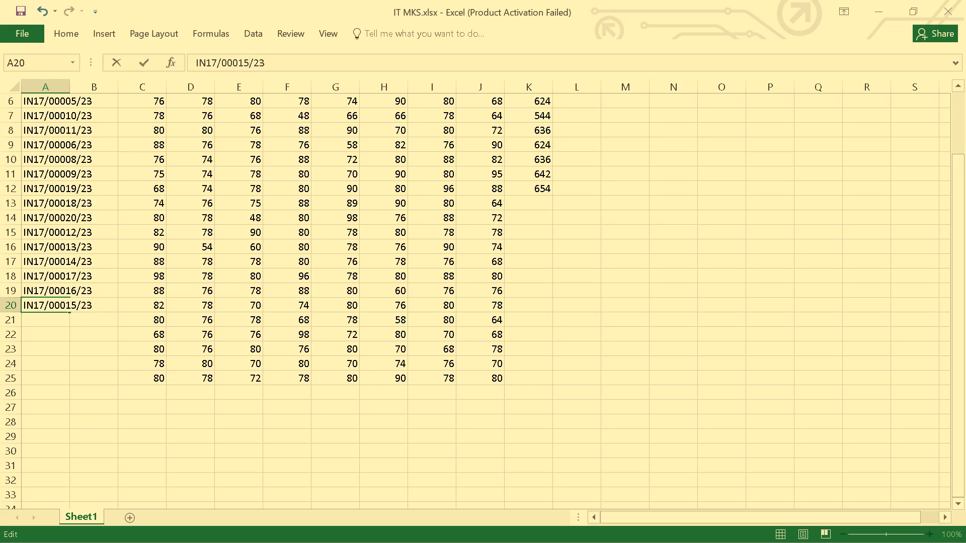
key("Return")
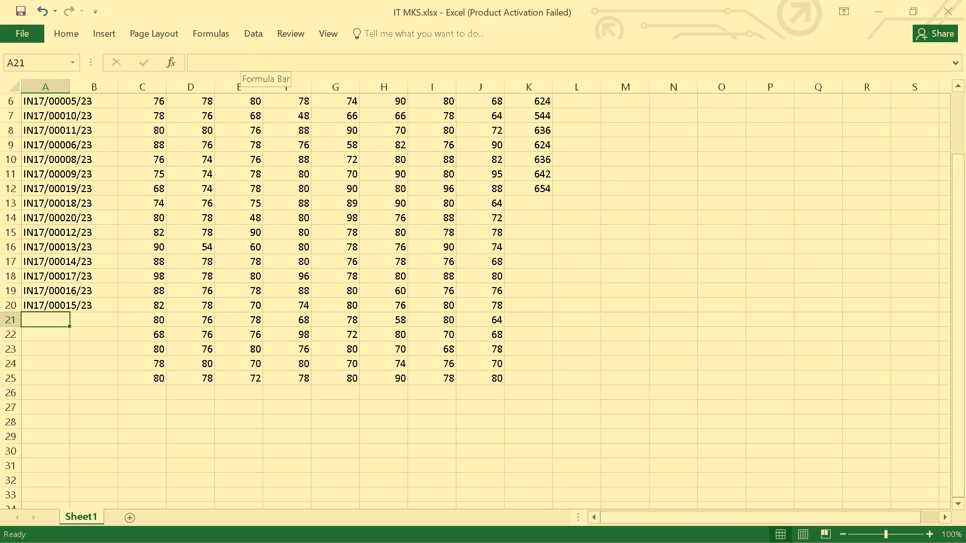
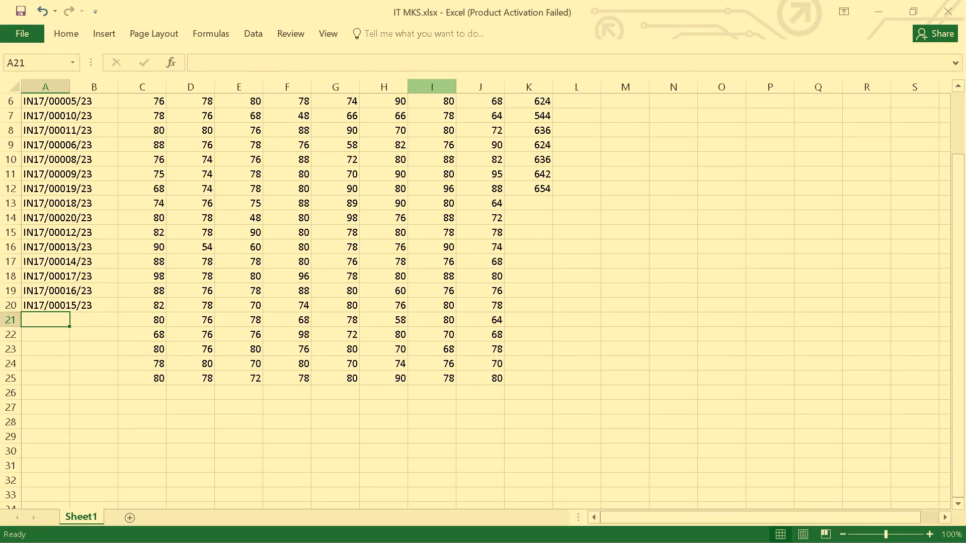
left_click(539, 204)
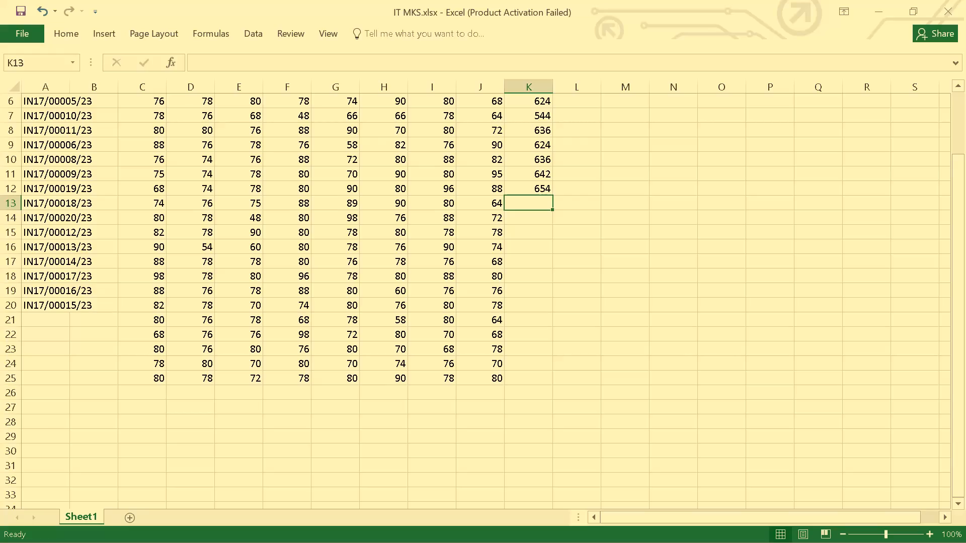
left_click(53, 325)
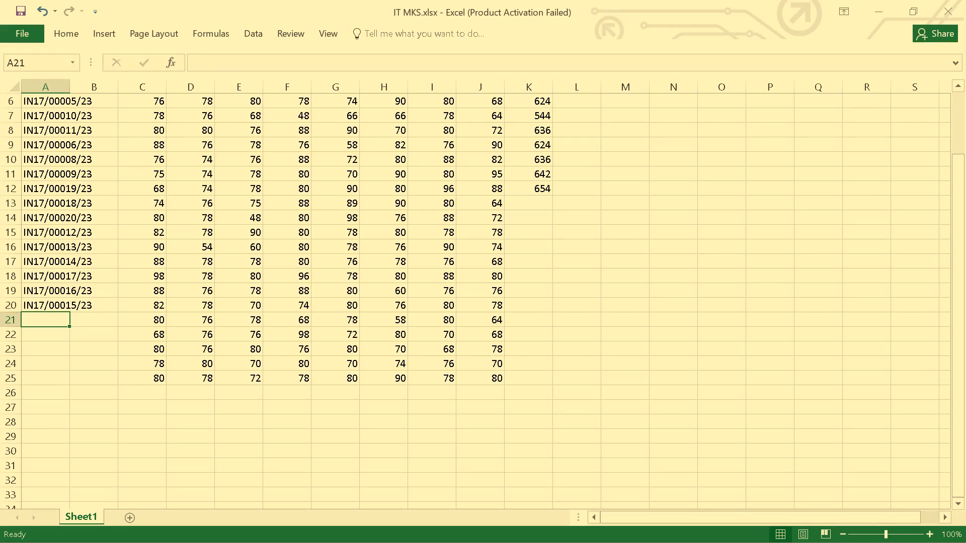
left_click(48, 305)
key("ctrl+c")
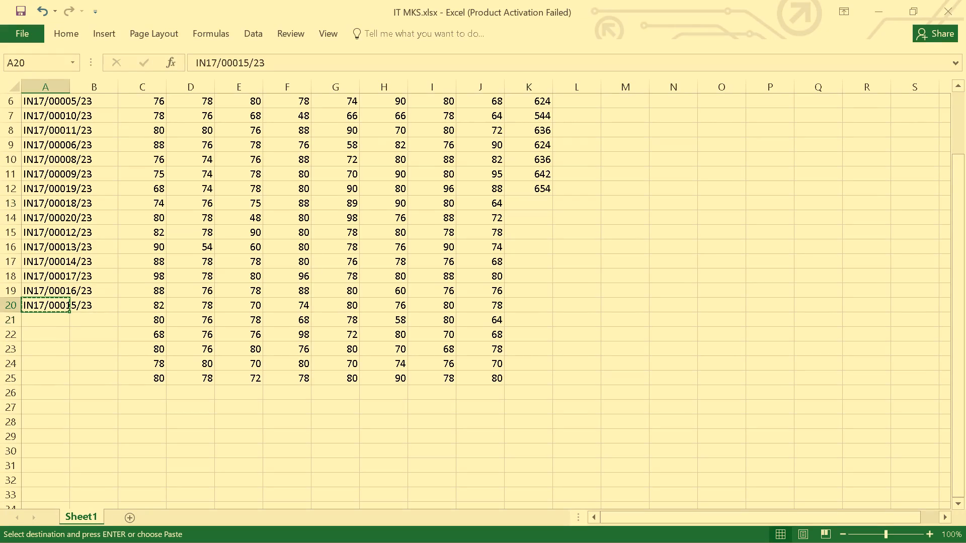
left_click(32, 323)
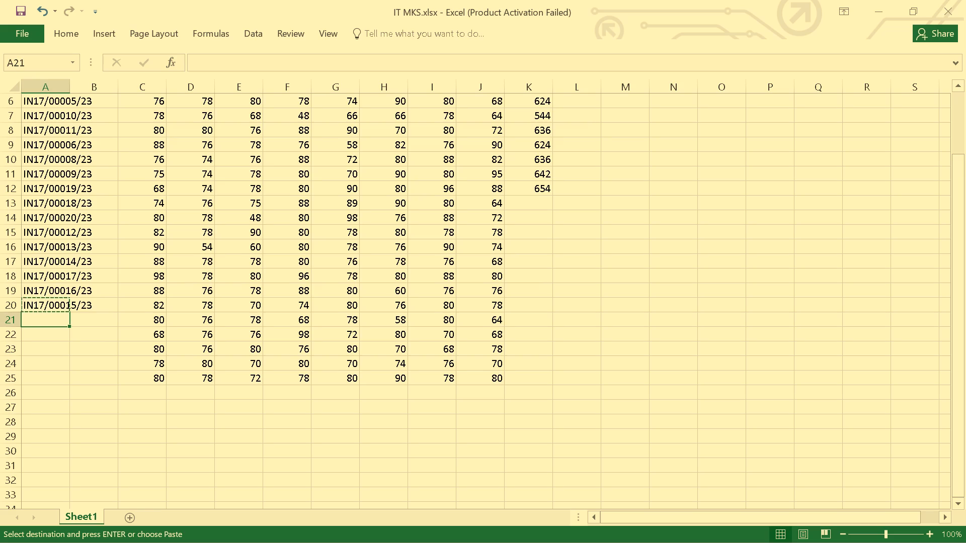
key("ctrl+v")
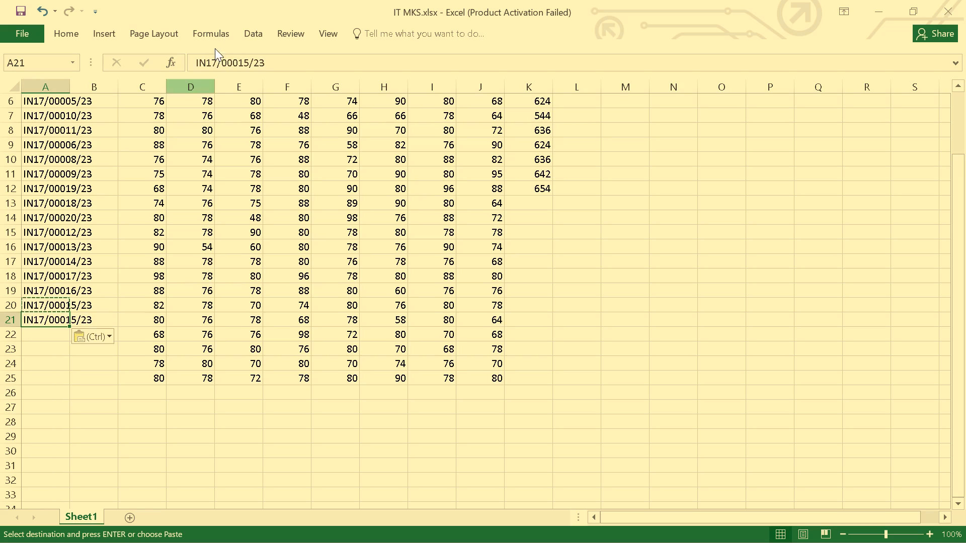
left_click(247, 58)
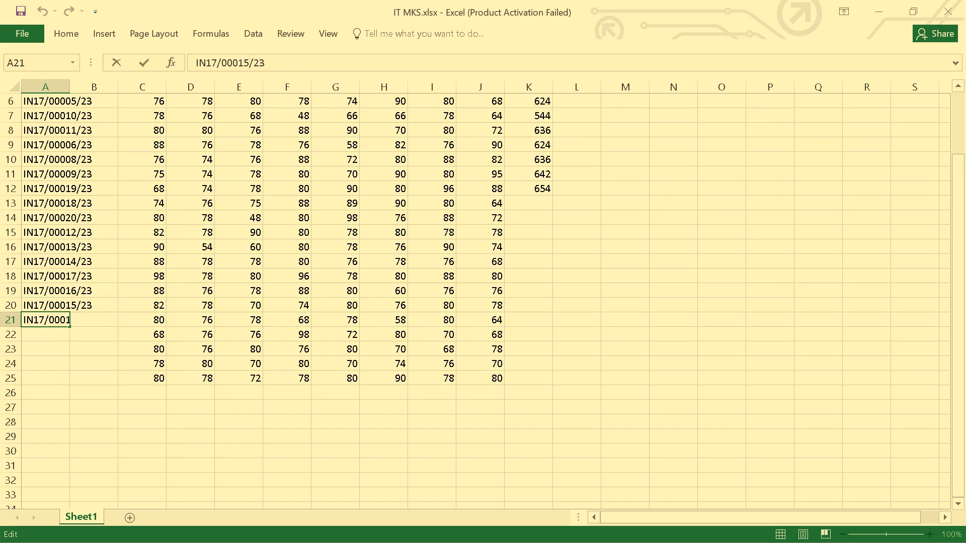
key("BackSpace")
key("BackSpace")
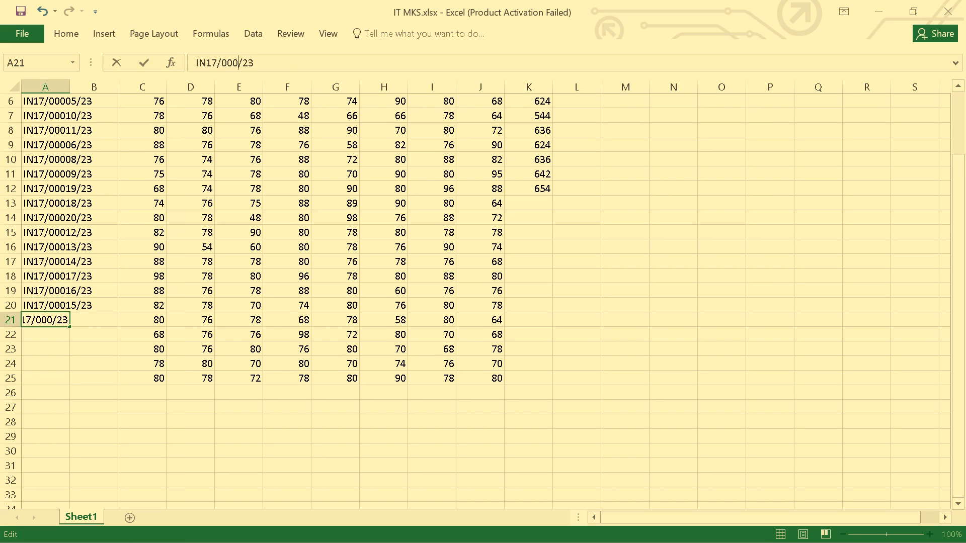
type("22")
key("Return")
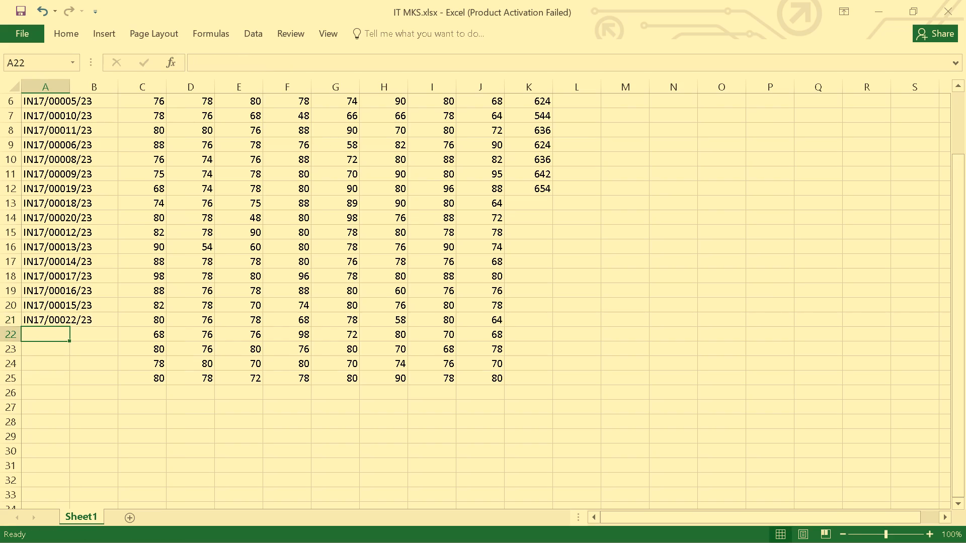
scroll(295, 238, "up", 3)
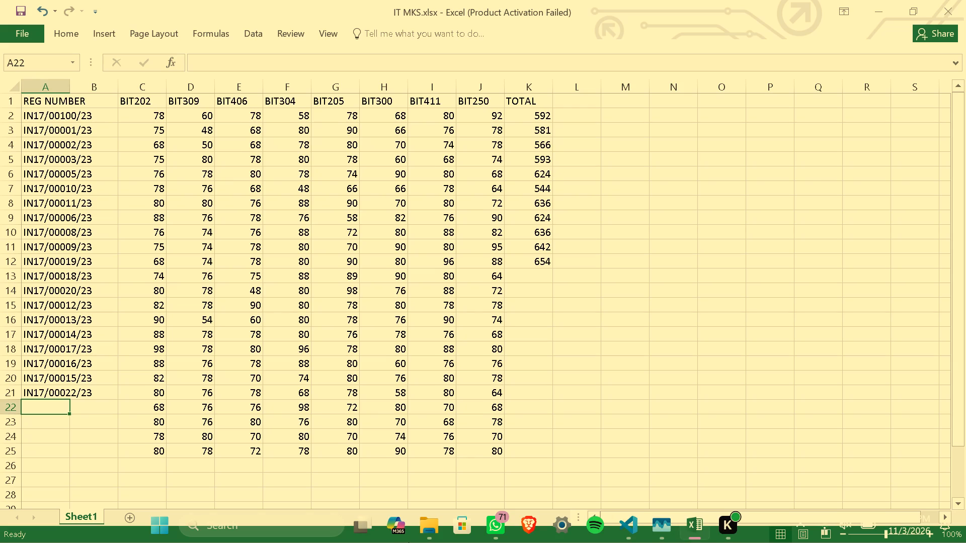
left_click(75, 238)
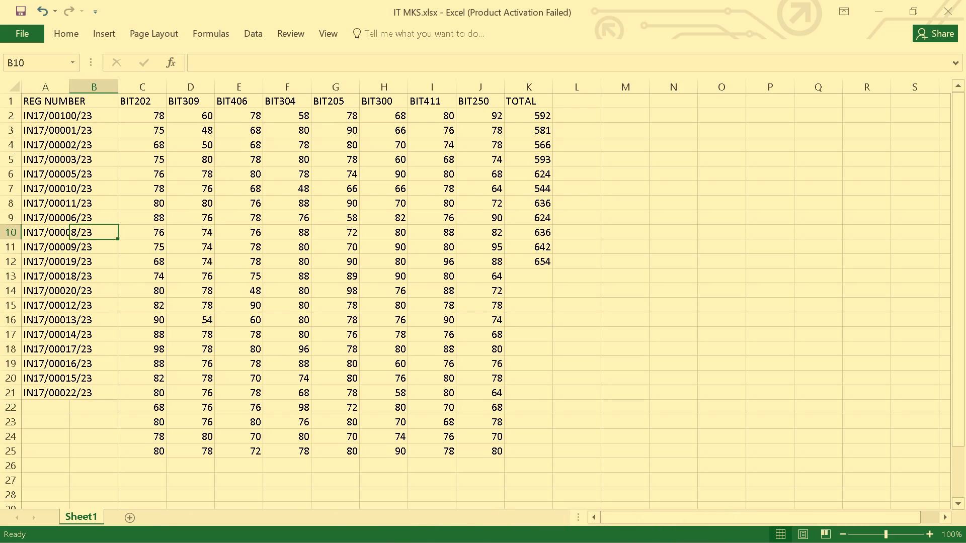
left_click(59, 258)
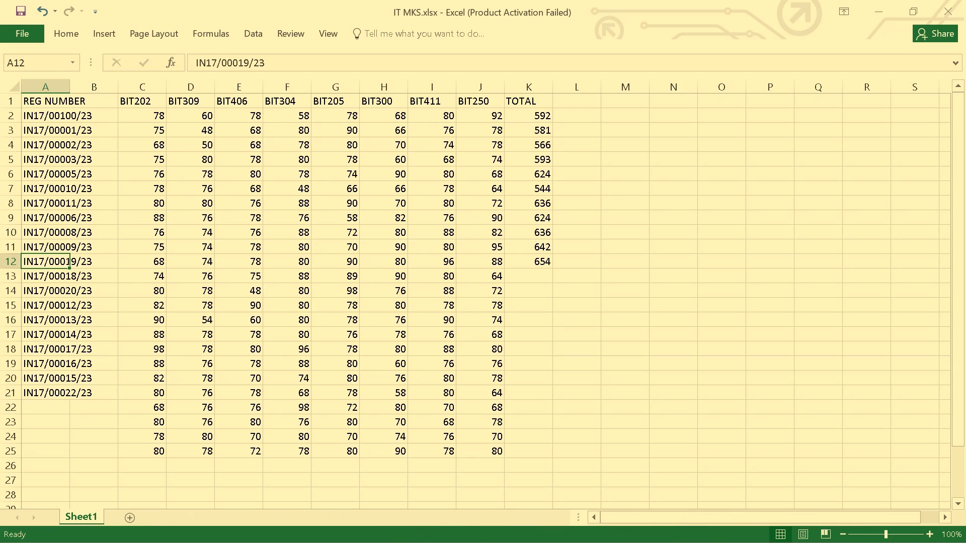
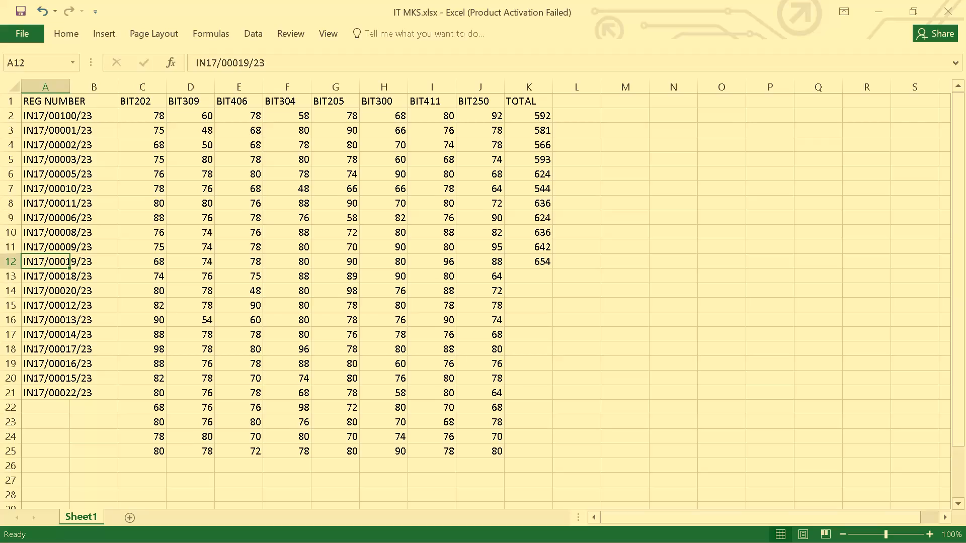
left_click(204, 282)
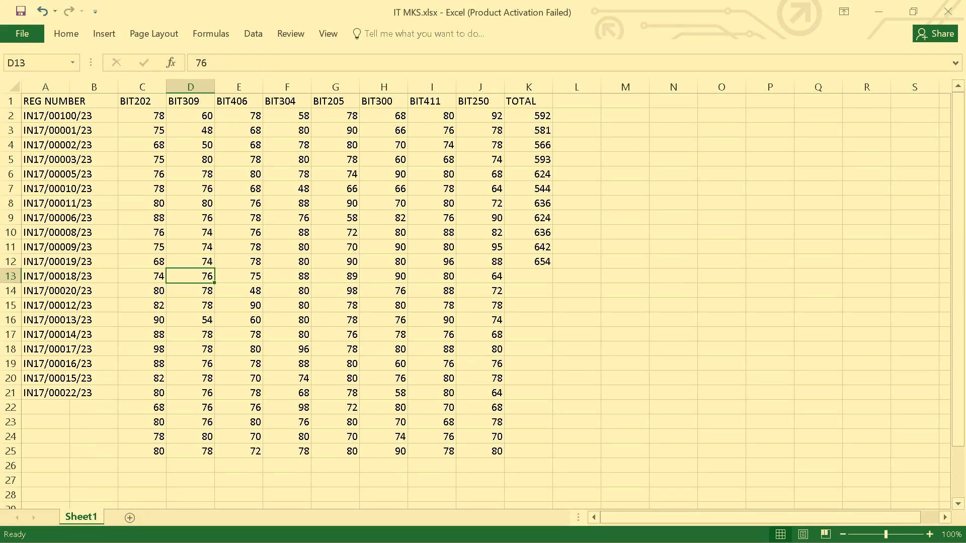
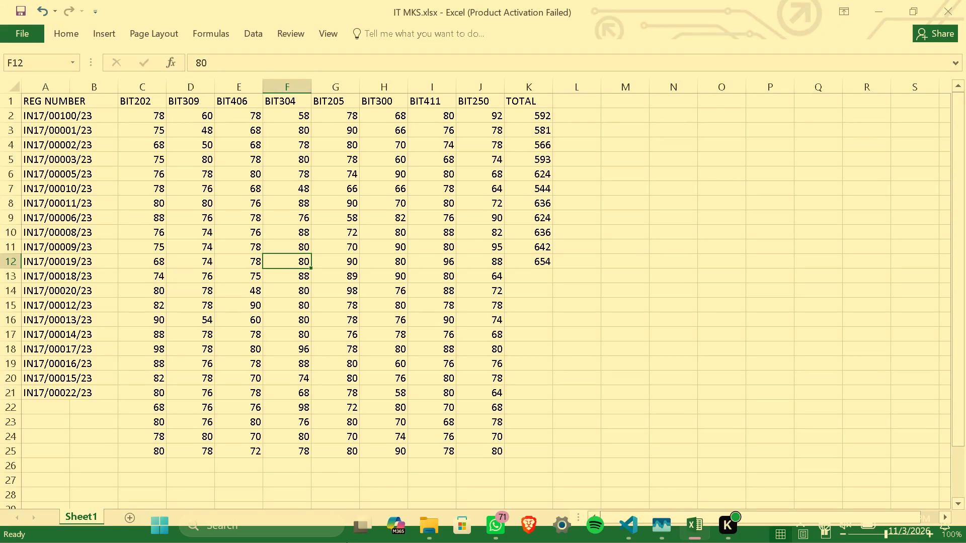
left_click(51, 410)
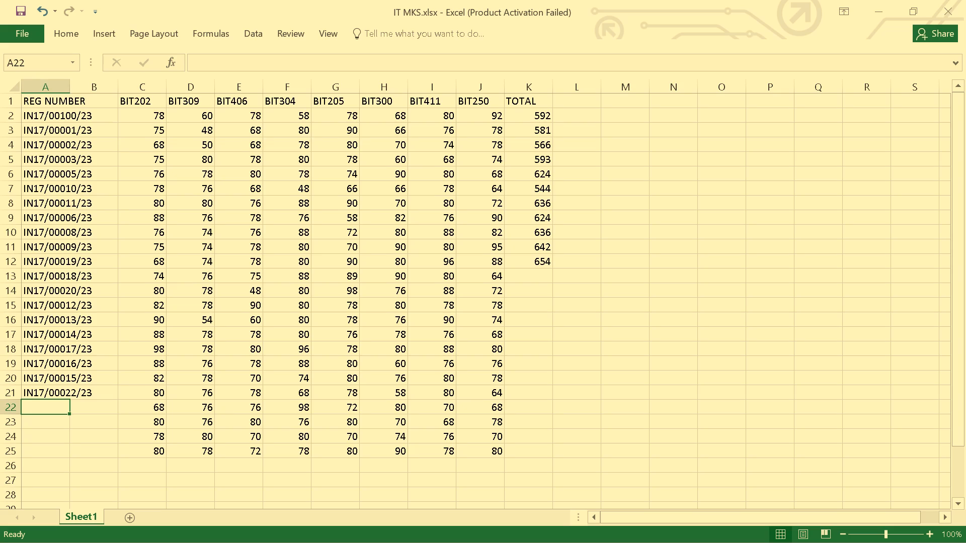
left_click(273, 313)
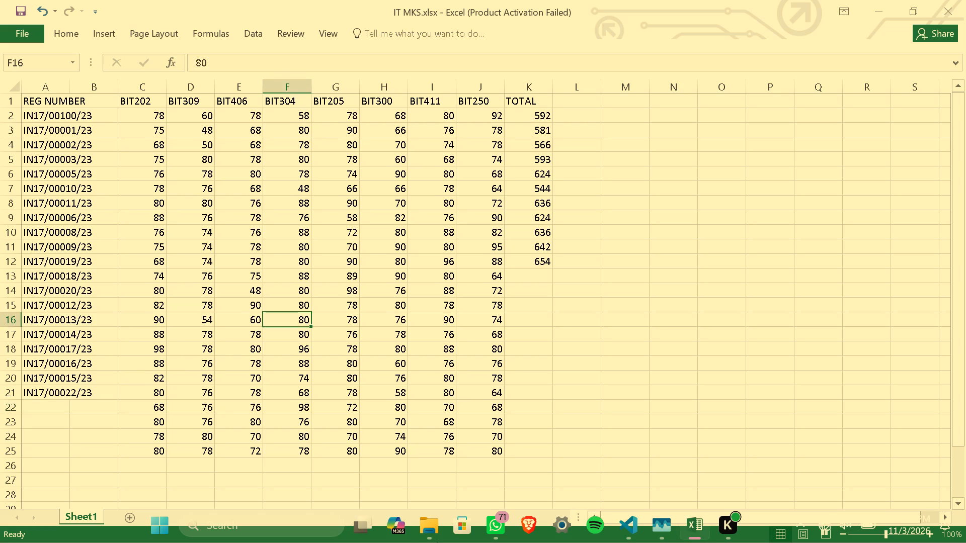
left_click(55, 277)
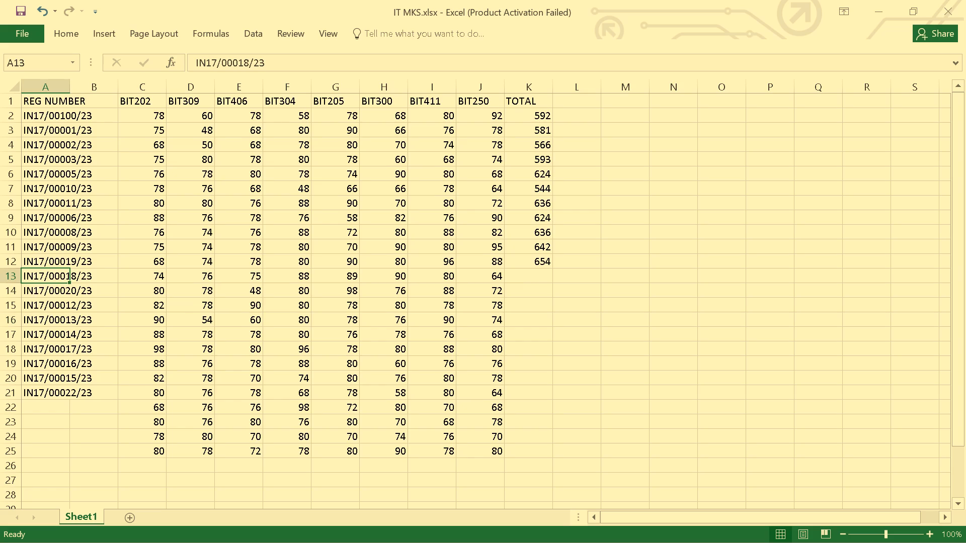
left_click(40, 406)
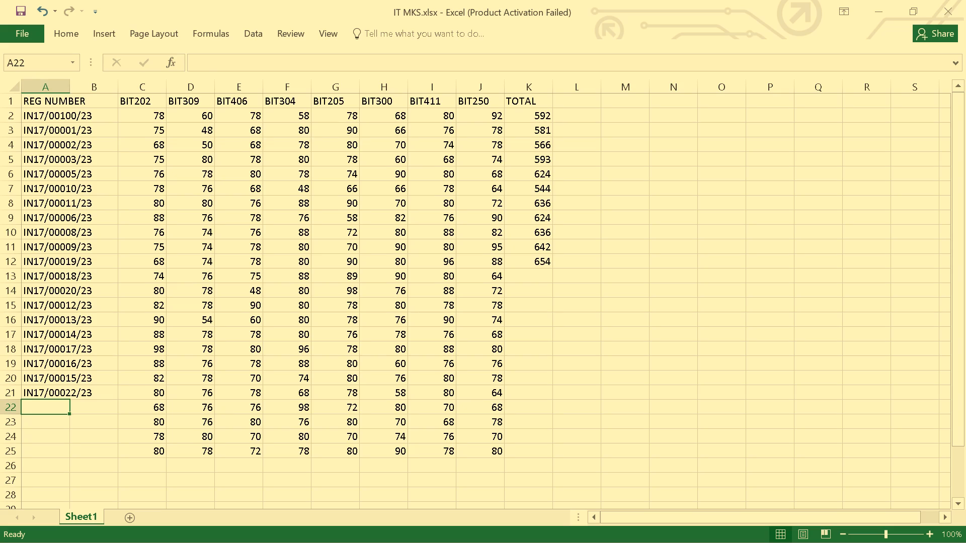
left_click(45, 395)
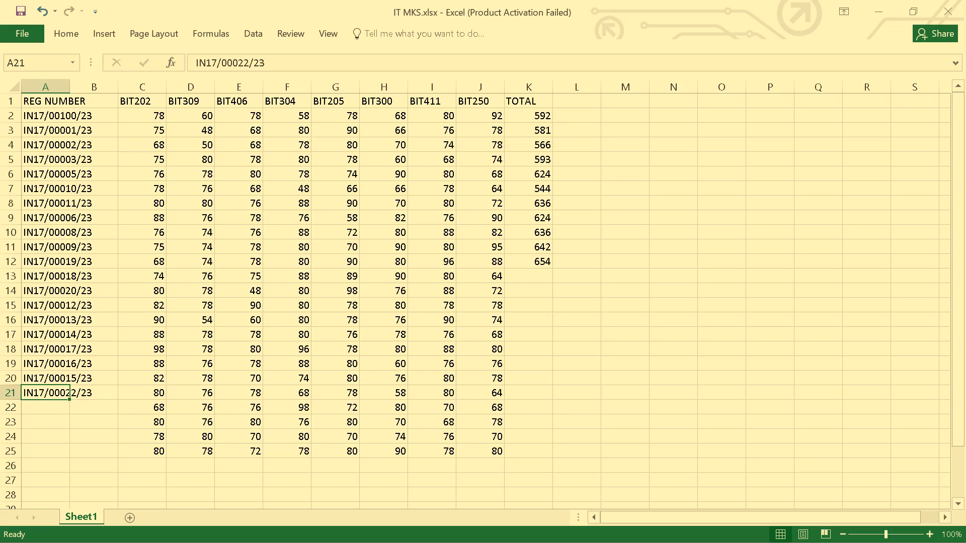
key("ctrl+v")
key("ctrl+c")
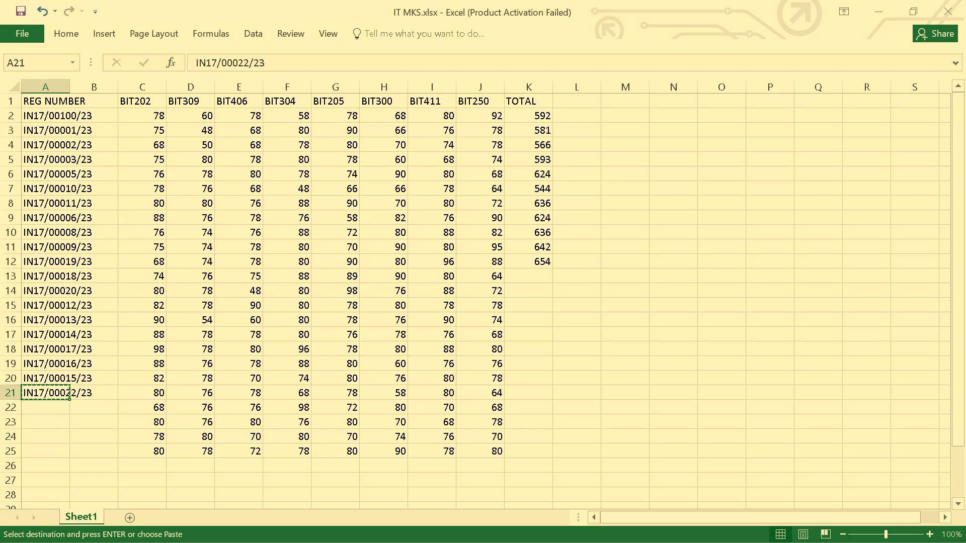
left_click(42, 408)
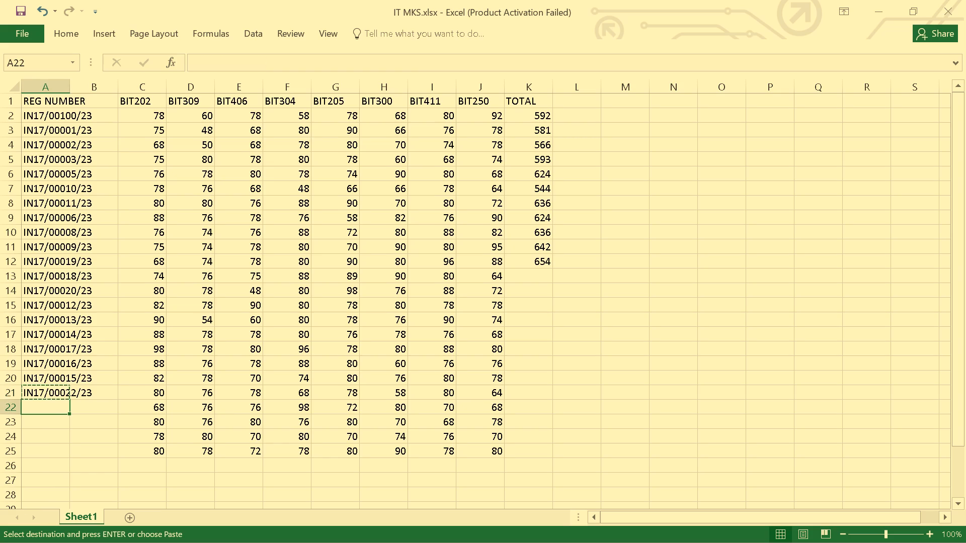
key("ctrl+v")
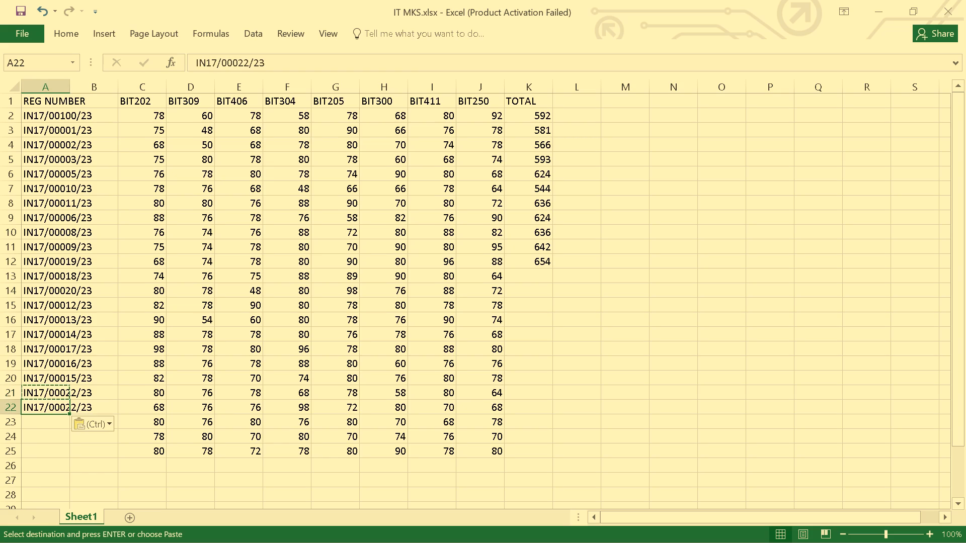
left_click(248, 59)
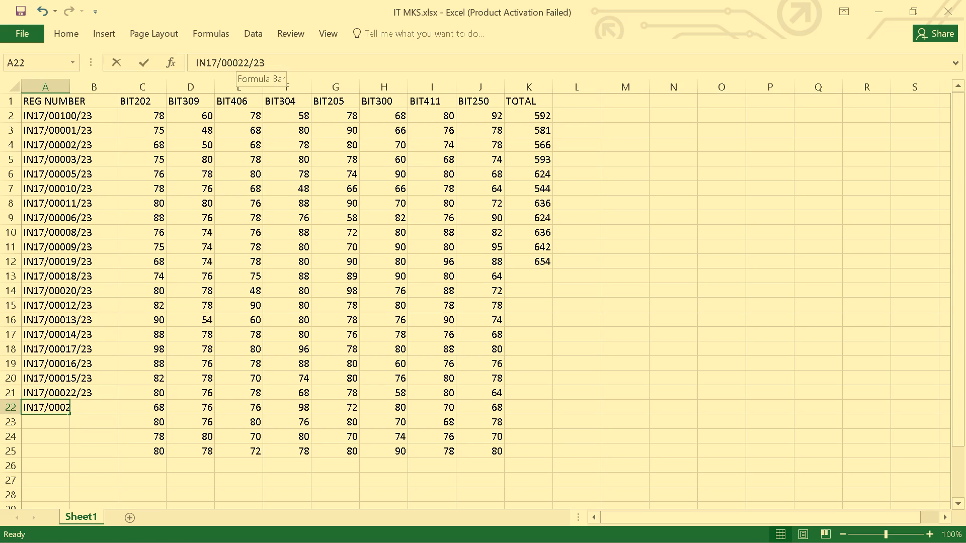
key("BackSpace")
key("1")
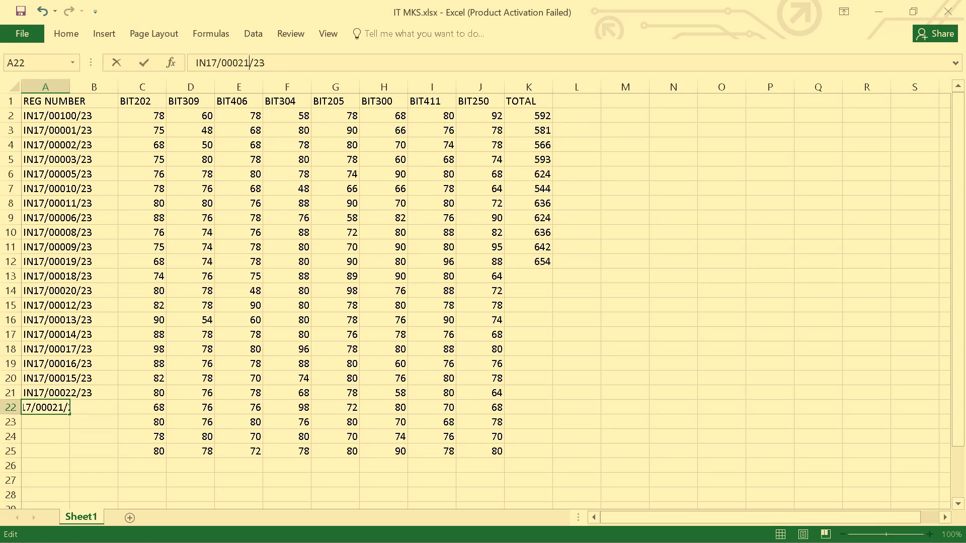
key("Return")
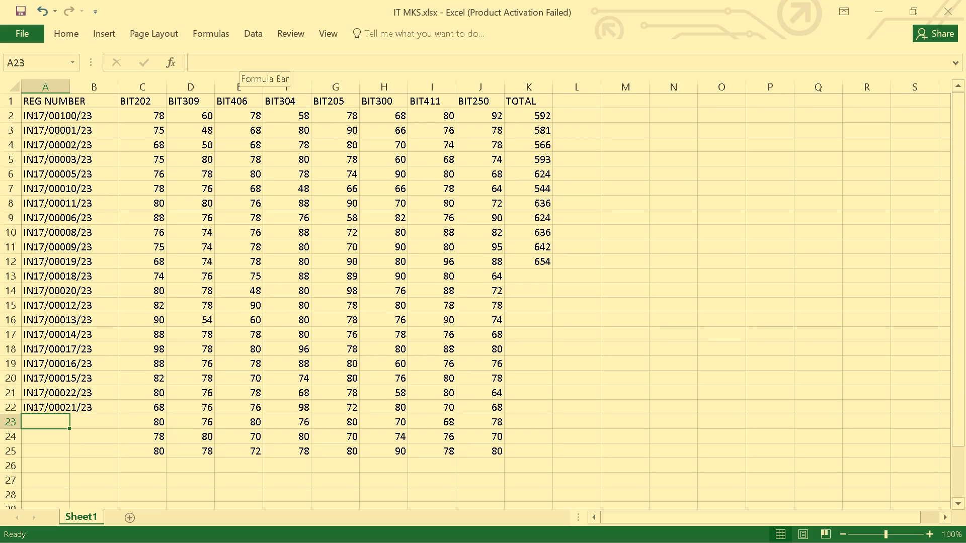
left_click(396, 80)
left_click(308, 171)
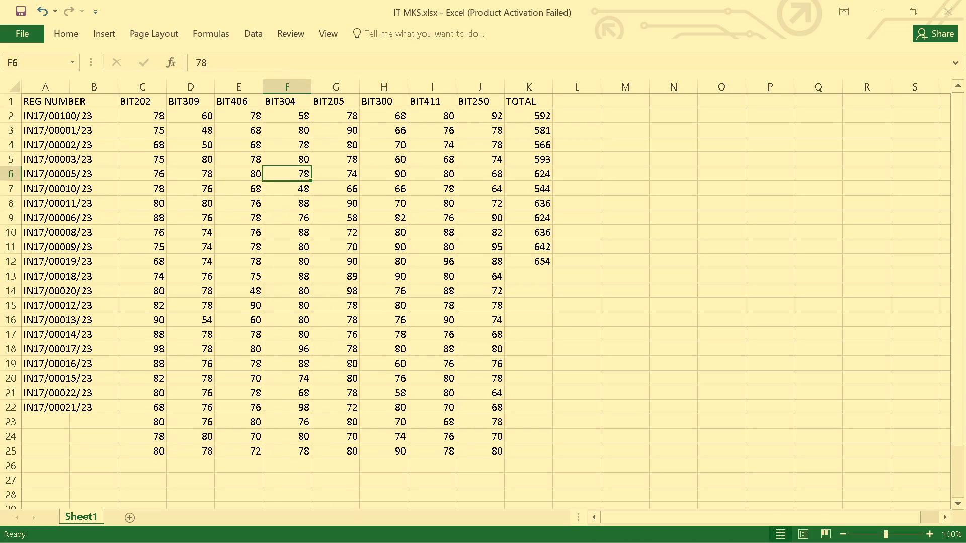
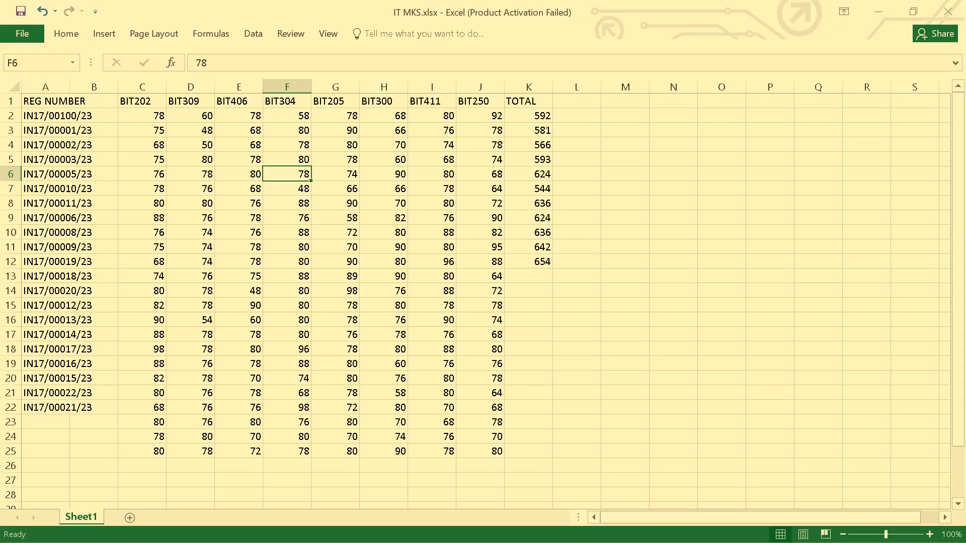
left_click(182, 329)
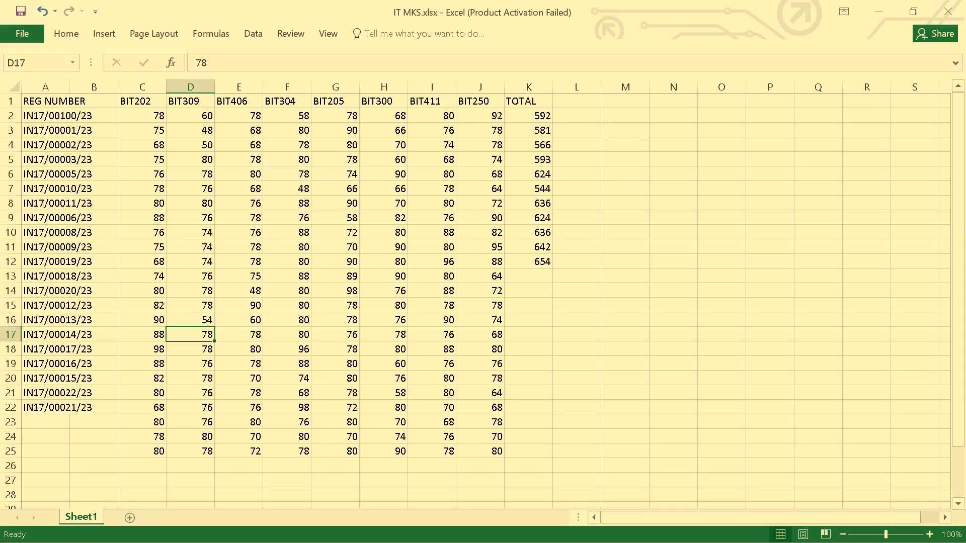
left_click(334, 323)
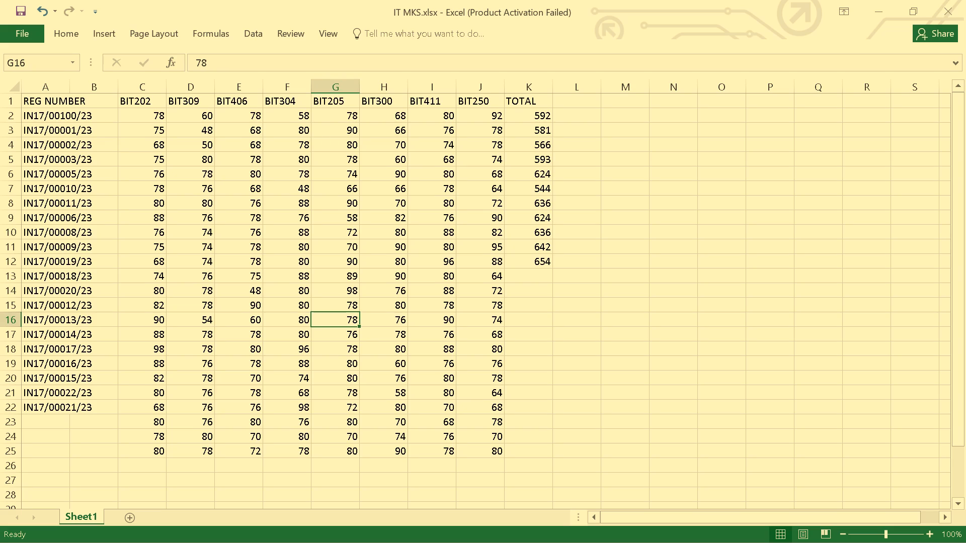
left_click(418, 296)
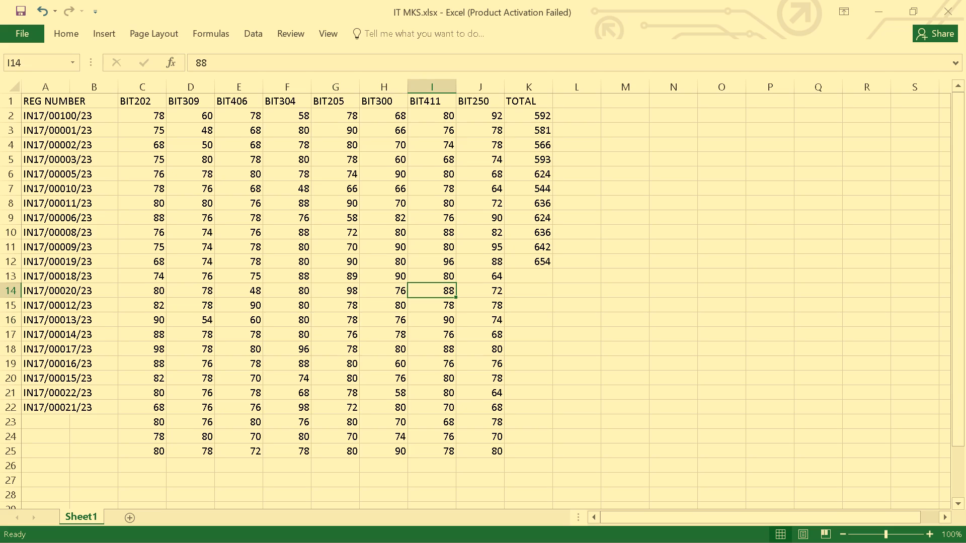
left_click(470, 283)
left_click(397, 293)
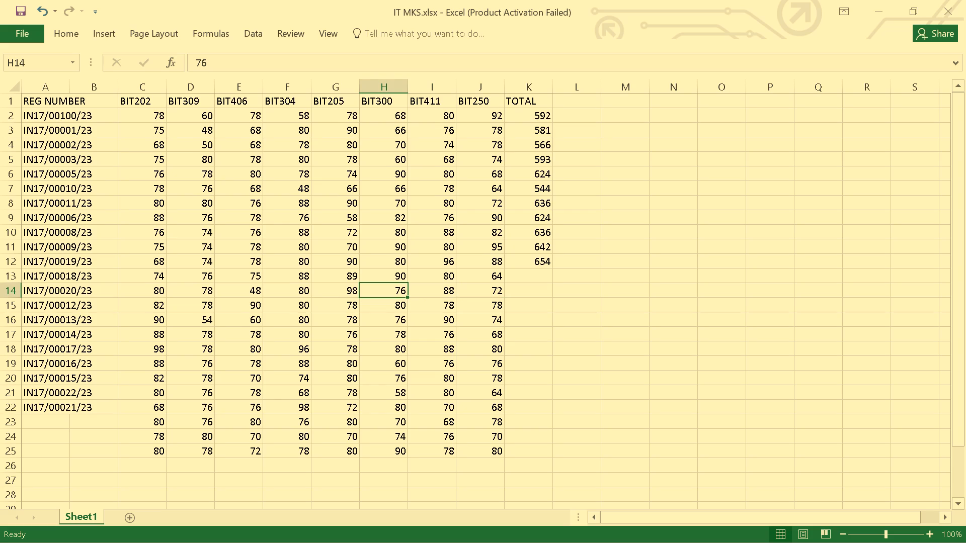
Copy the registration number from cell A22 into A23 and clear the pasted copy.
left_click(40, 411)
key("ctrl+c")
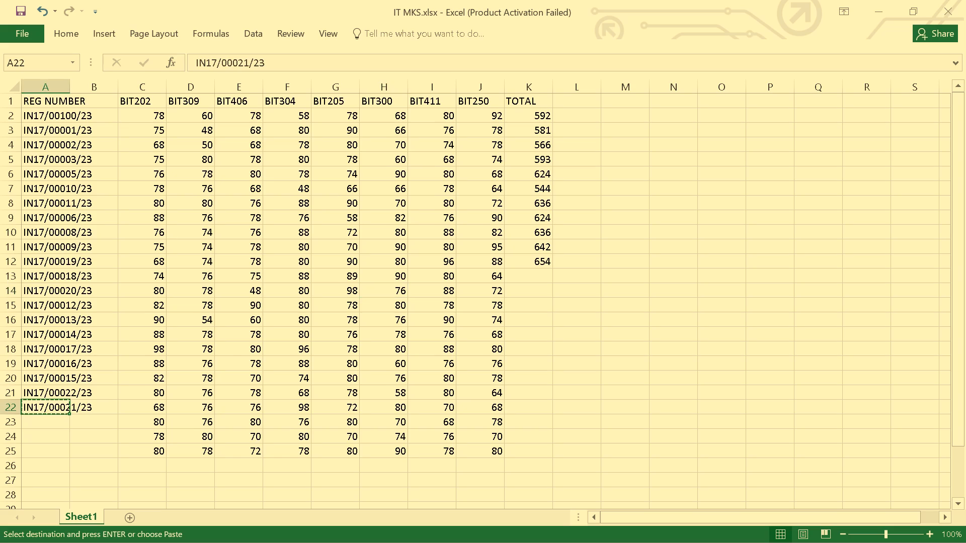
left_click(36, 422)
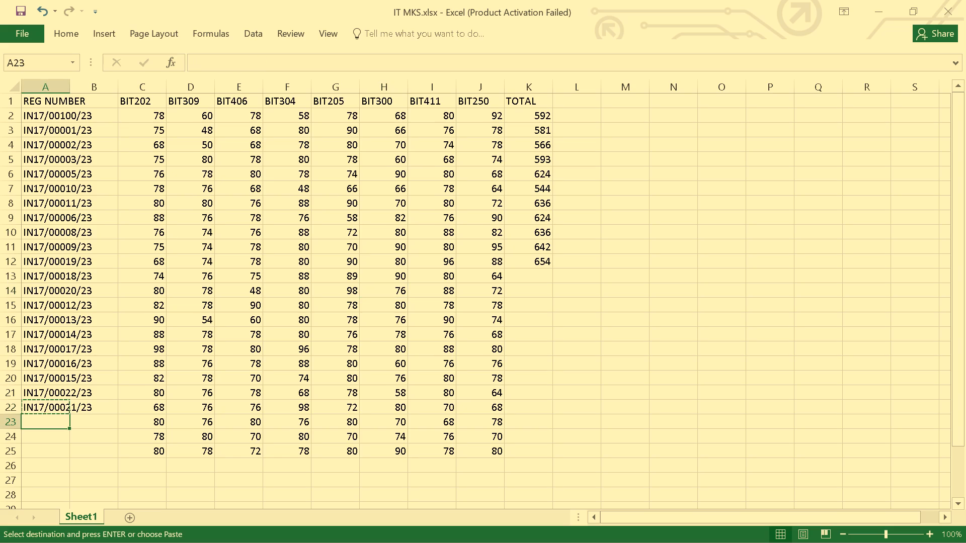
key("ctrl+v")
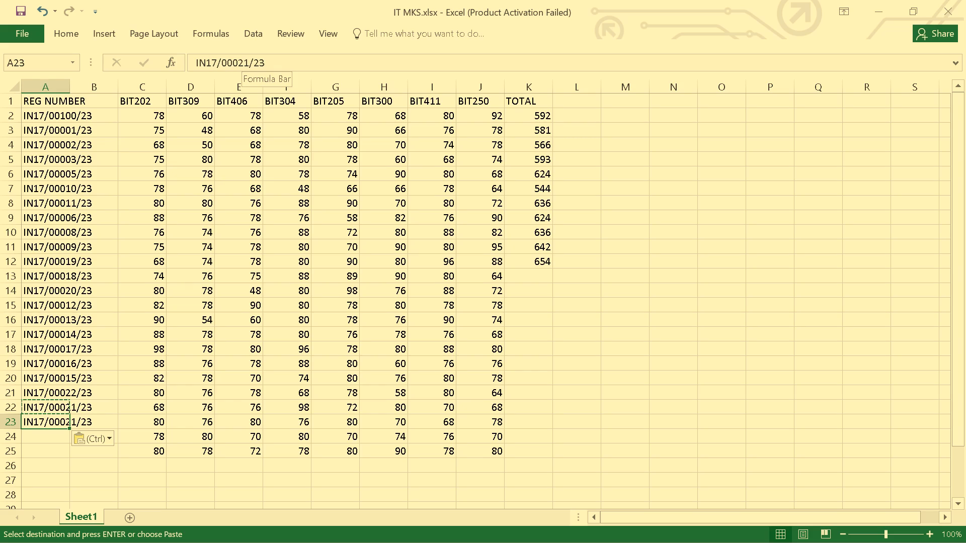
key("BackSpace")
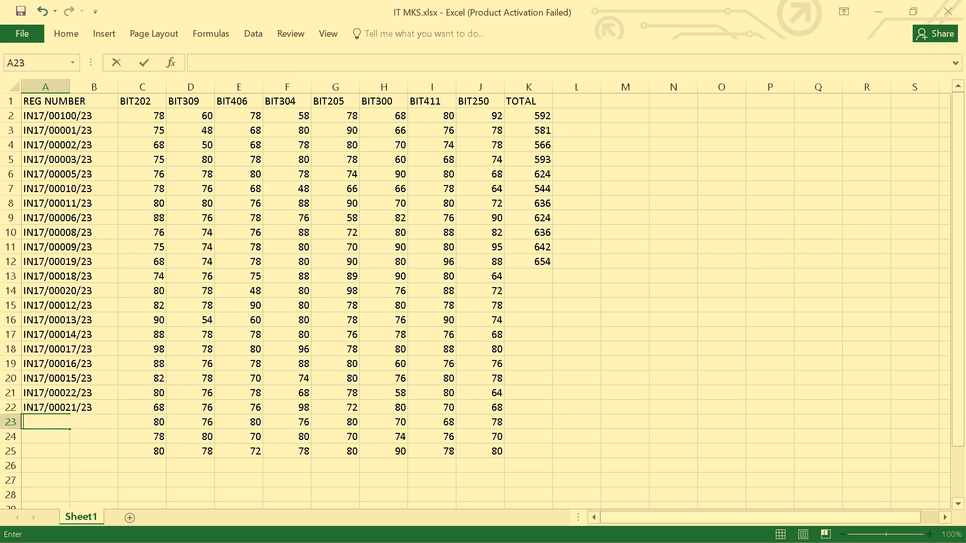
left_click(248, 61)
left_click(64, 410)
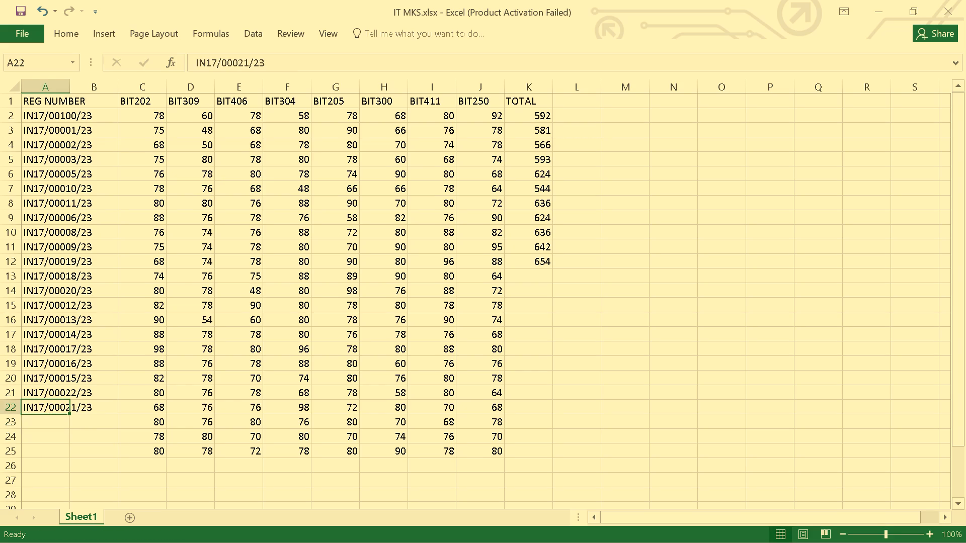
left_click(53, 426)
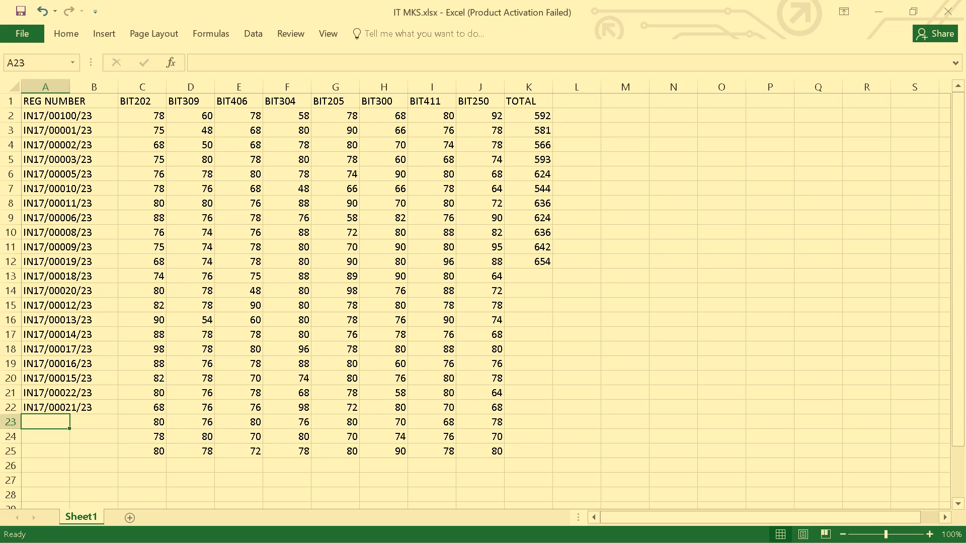
Total row 13's marks in cell K13 with the formula =SUM(C13:J13).
left_click(533, 280)
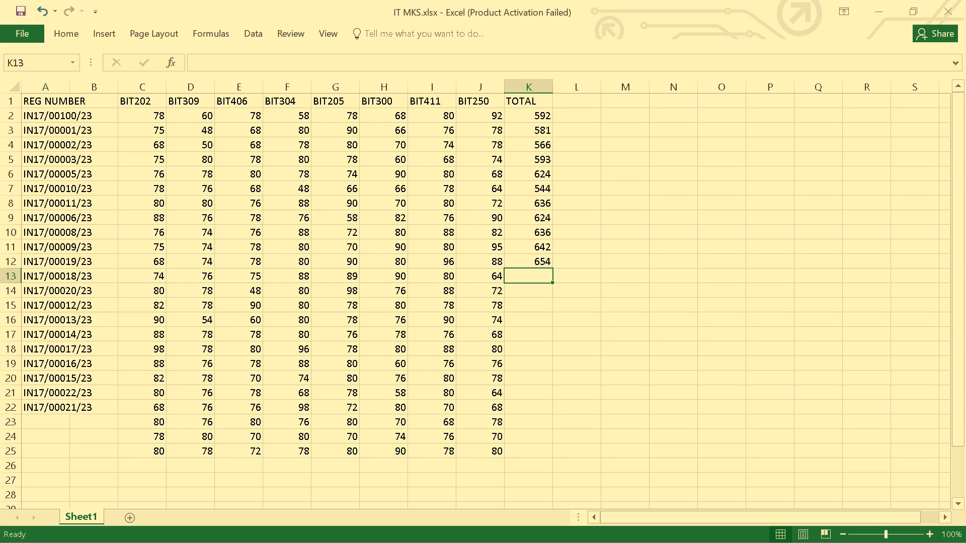
key("equal")
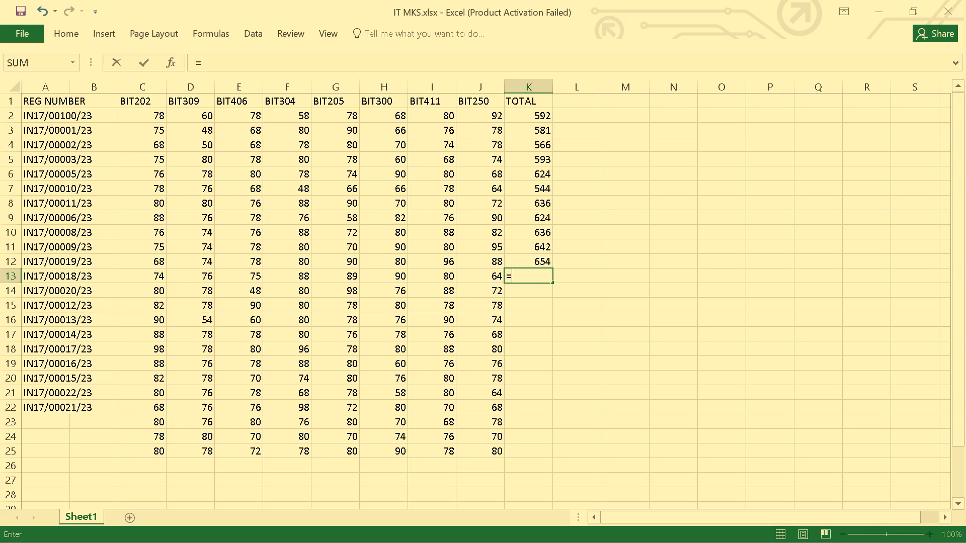
key("s")
type("UM")
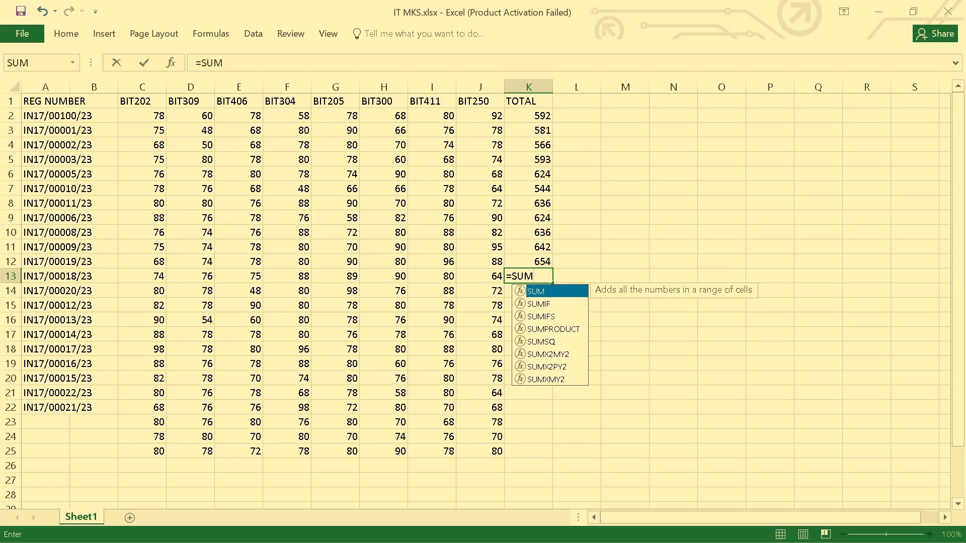
key("shift+parenleft")
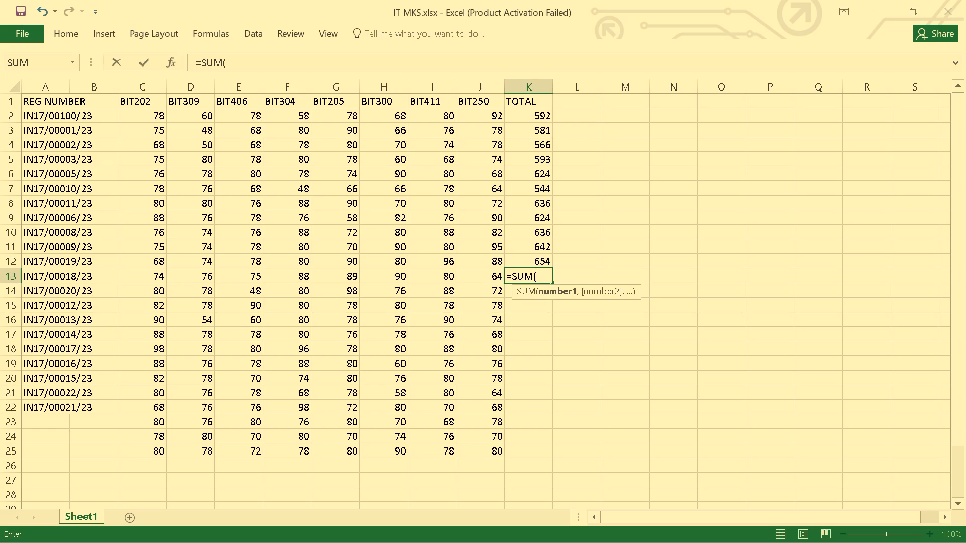
key("c")
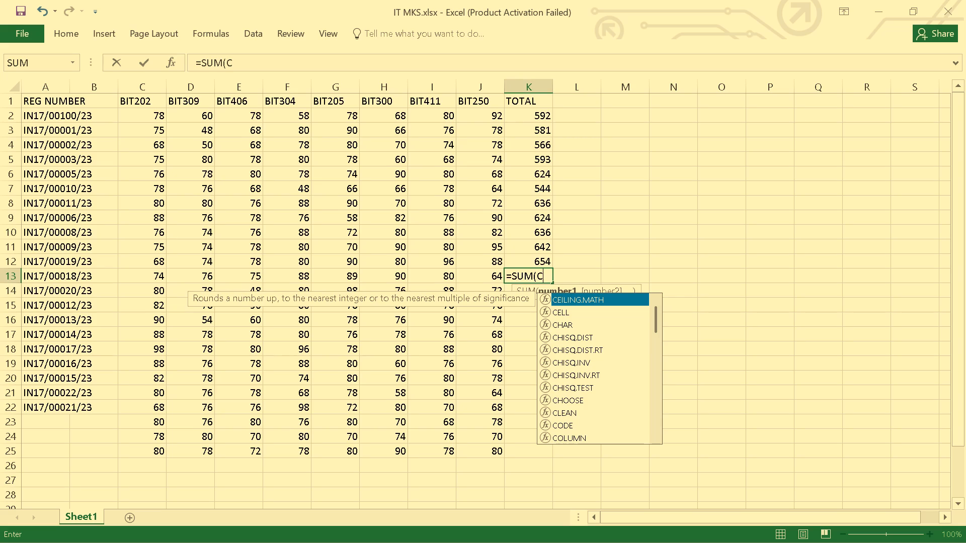
key("1")
key("3")
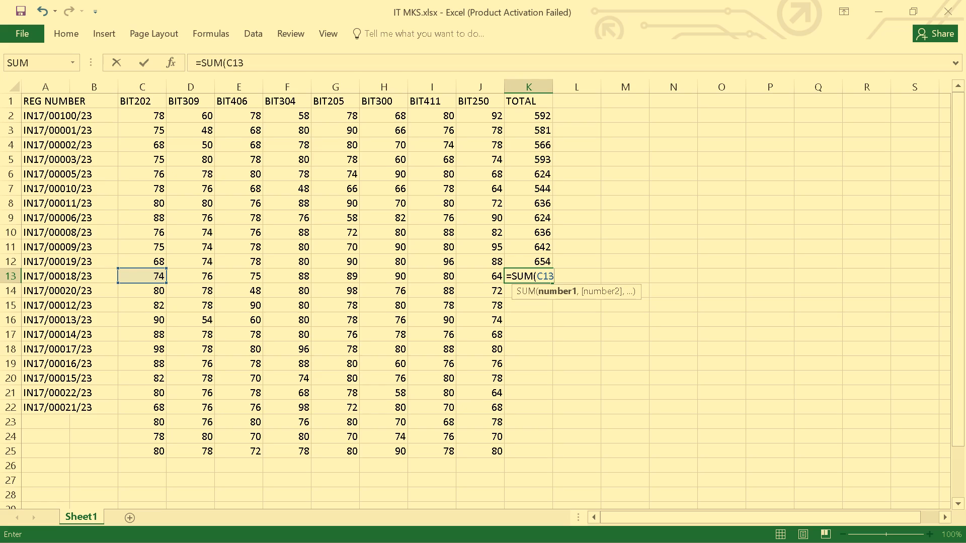
key("shift+colon")
key("j")
type("13")
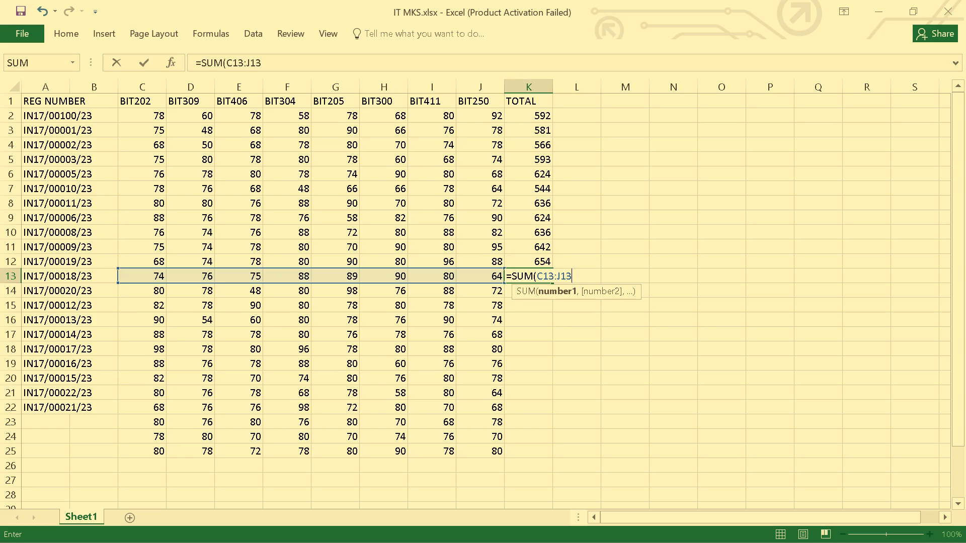
key("shift+parenright")
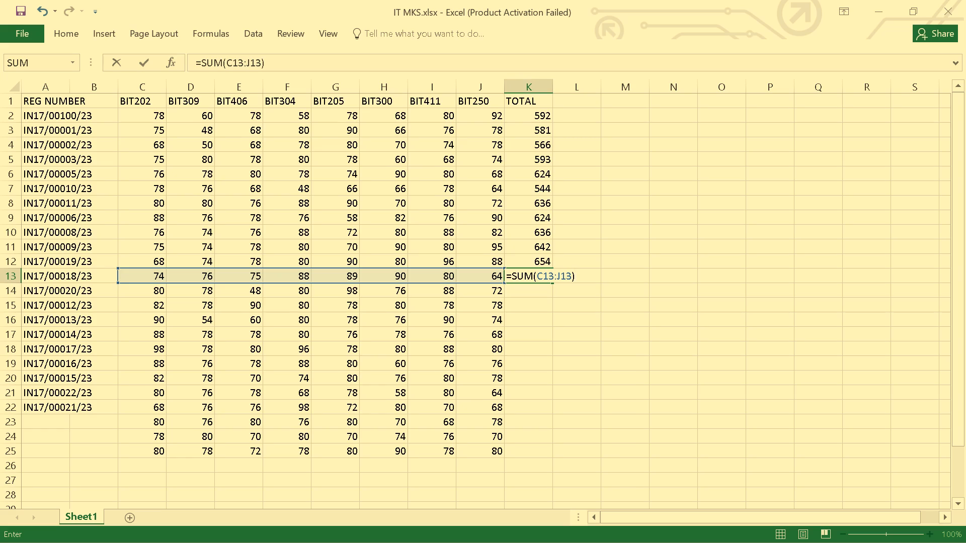
key("Return")
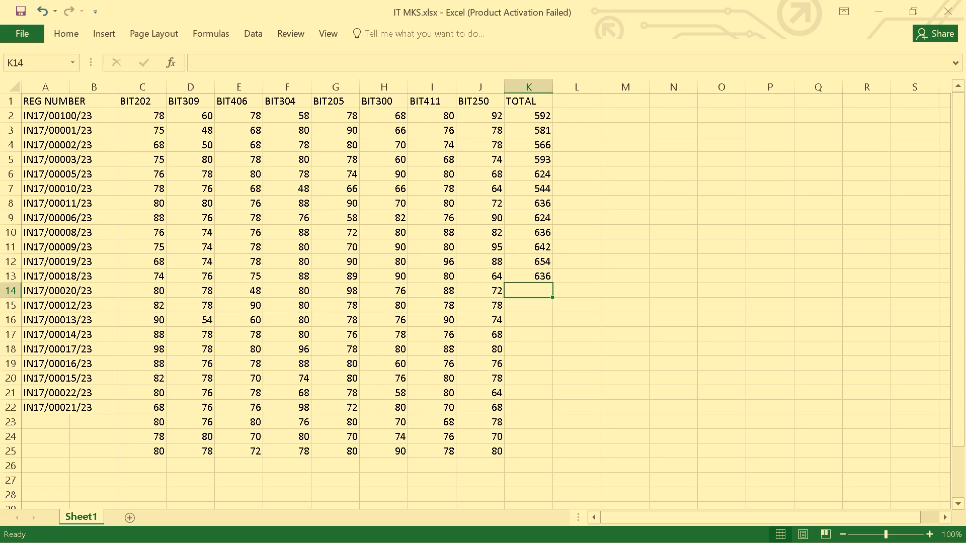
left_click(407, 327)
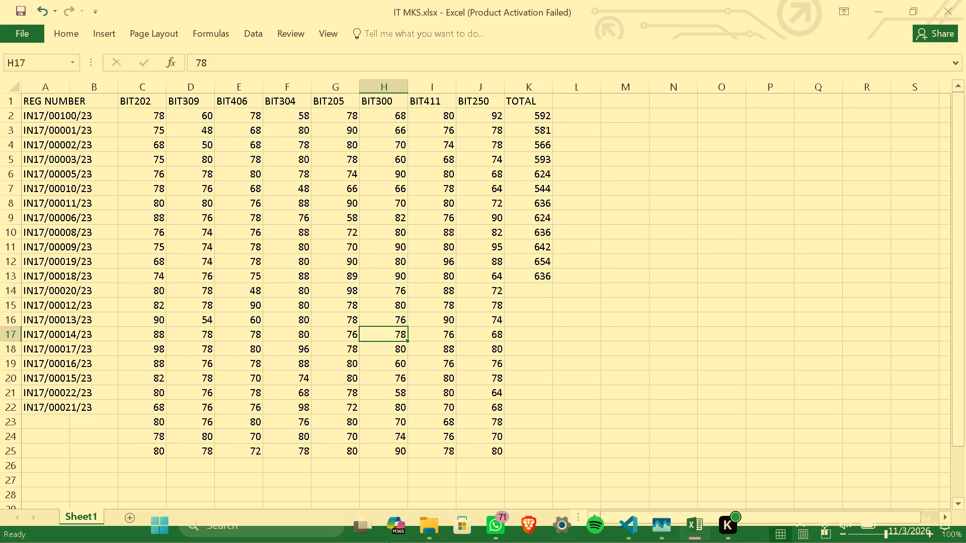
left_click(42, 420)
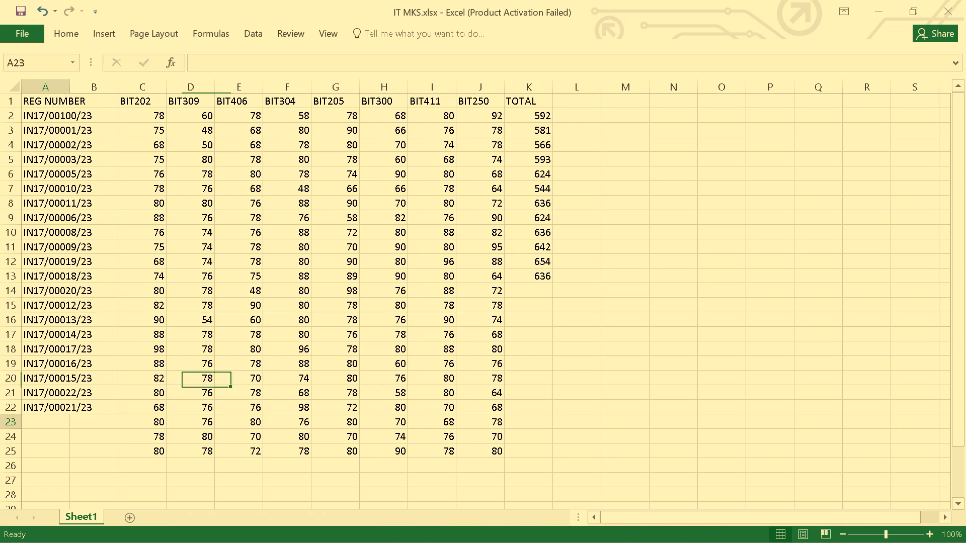
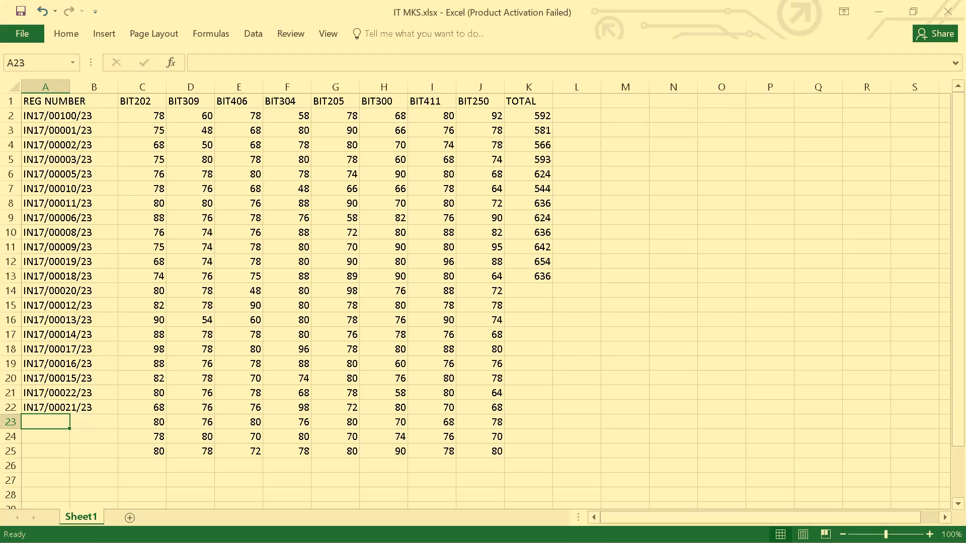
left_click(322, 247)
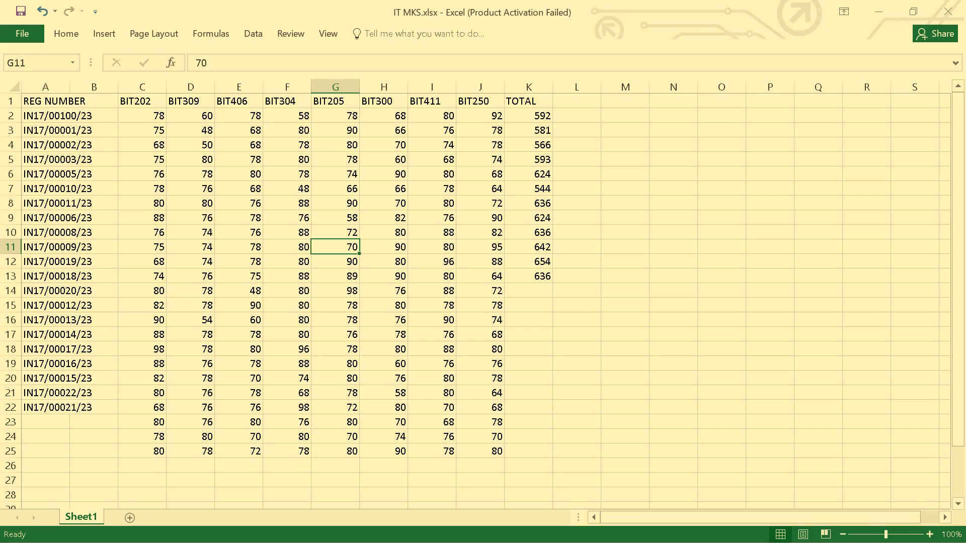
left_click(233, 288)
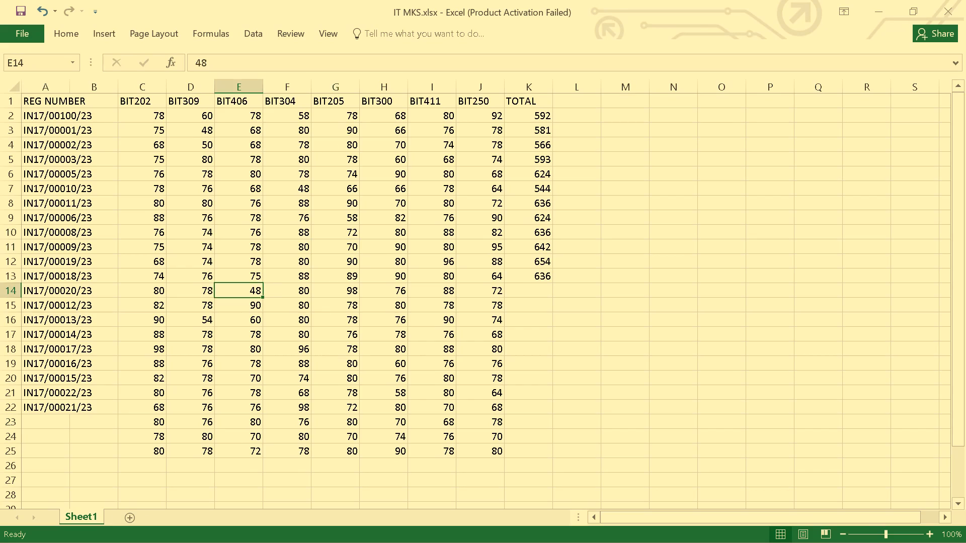
Enter the student's registration number in cell A23 of the REG NUMBER column, using the same IN17 format as the rows above.
left_click(47, 425)
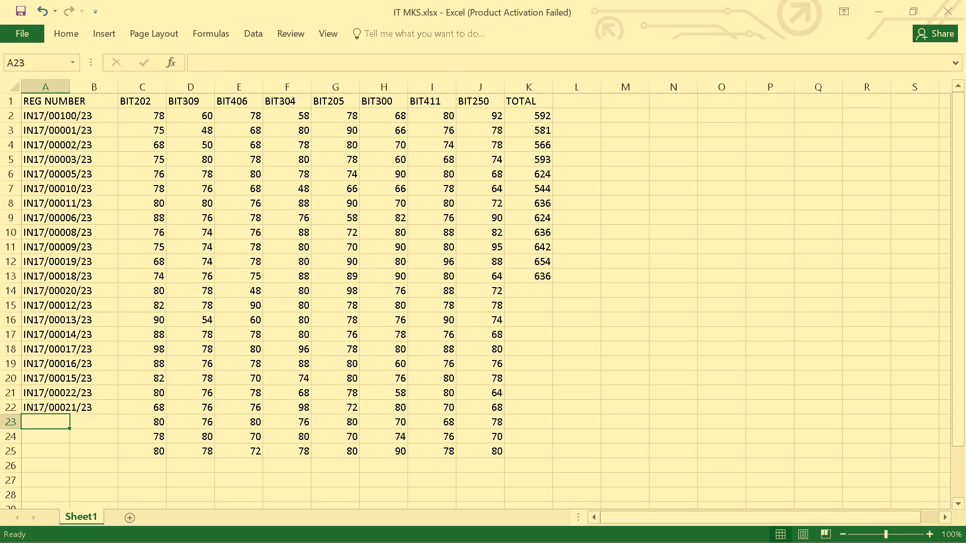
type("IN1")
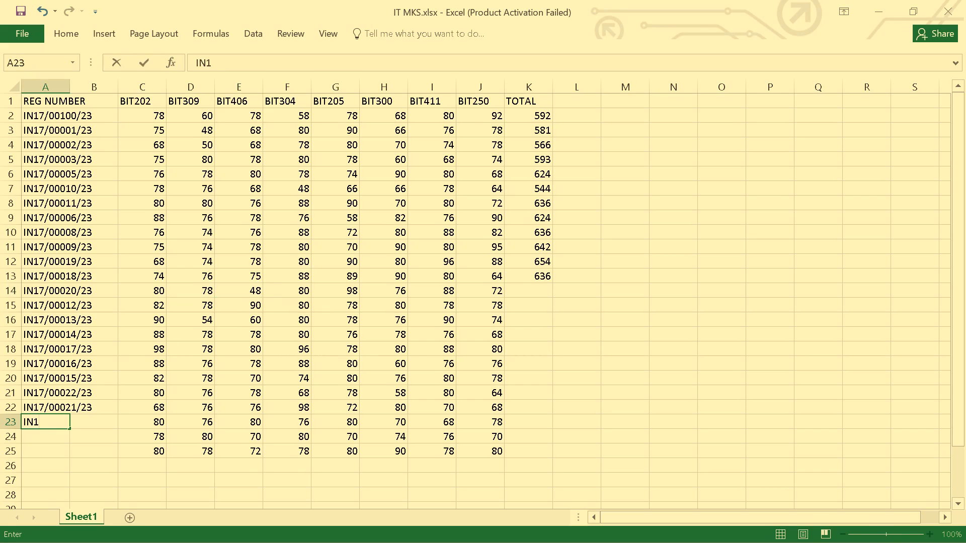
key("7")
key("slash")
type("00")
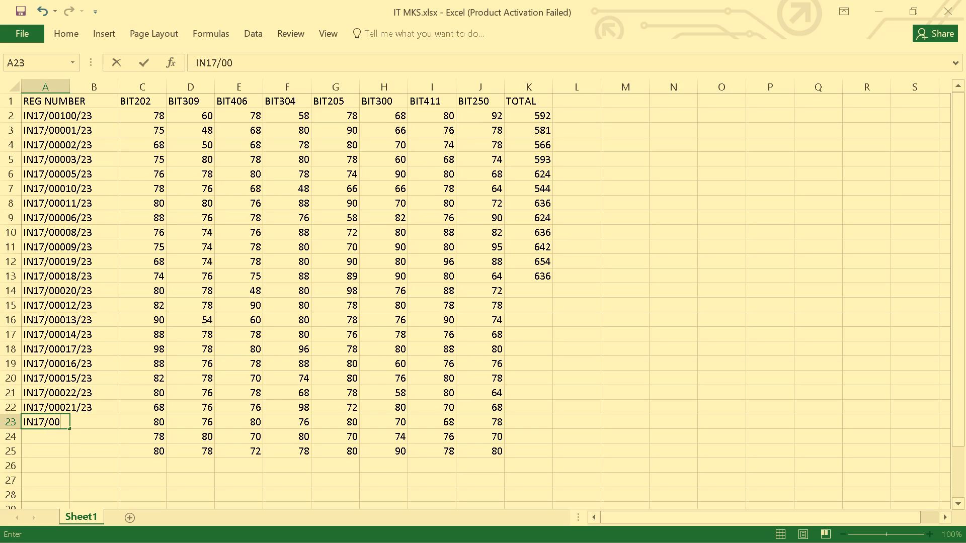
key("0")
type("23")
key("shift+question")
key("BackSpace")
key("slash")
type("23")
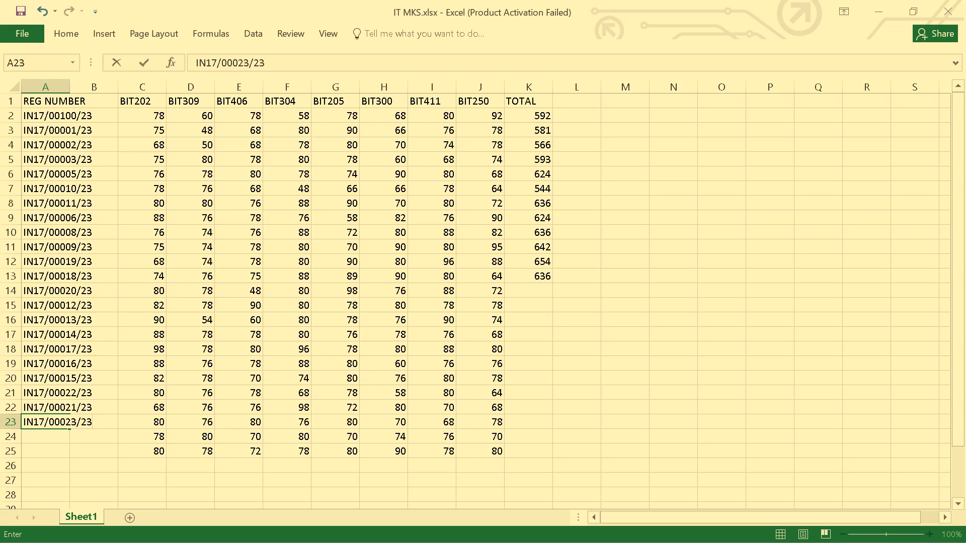
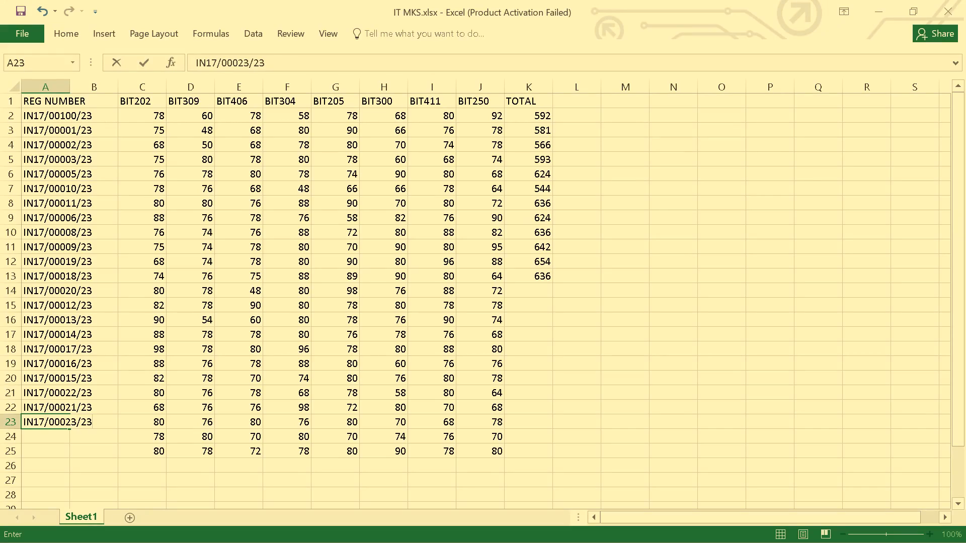
Commit the registration number entry in cell A23 and move to cell A24 of the REG NUMBER column.
left_click(44, 440)
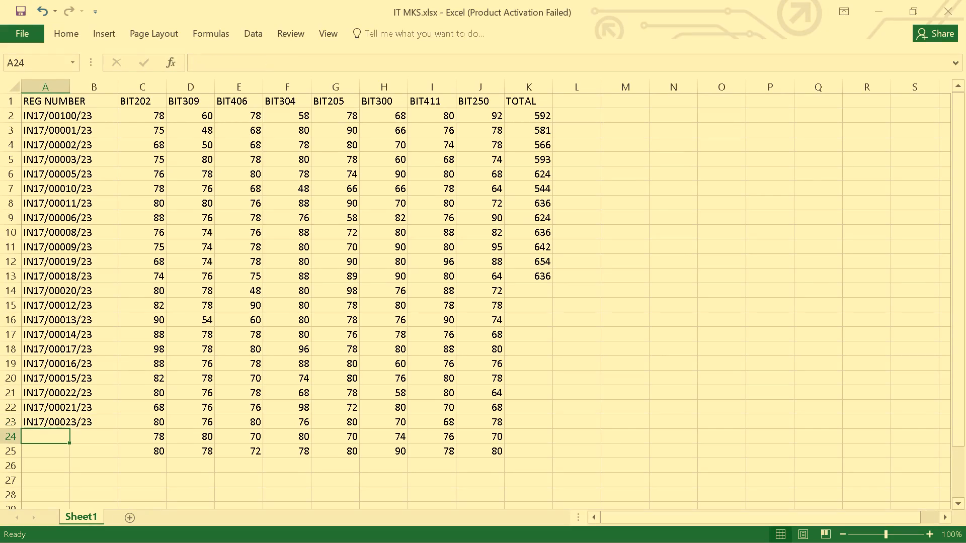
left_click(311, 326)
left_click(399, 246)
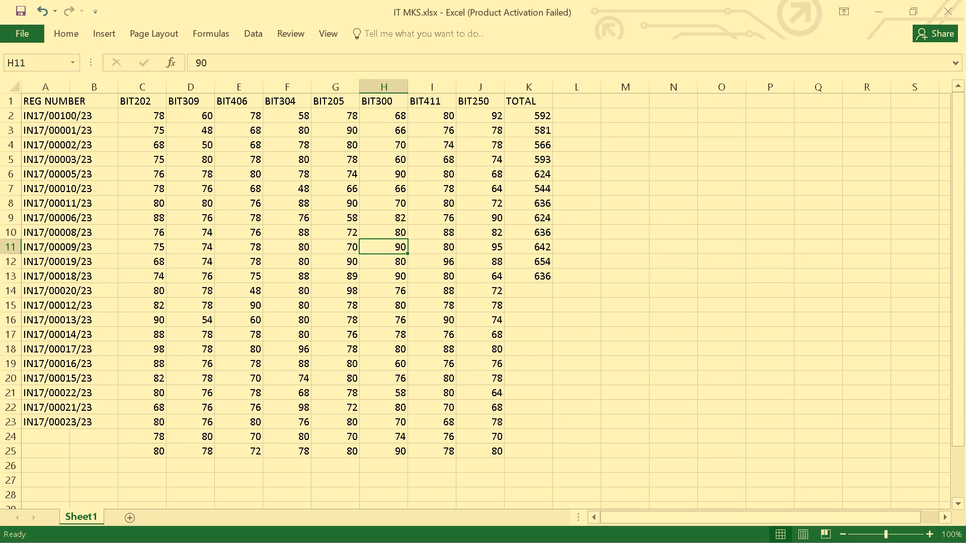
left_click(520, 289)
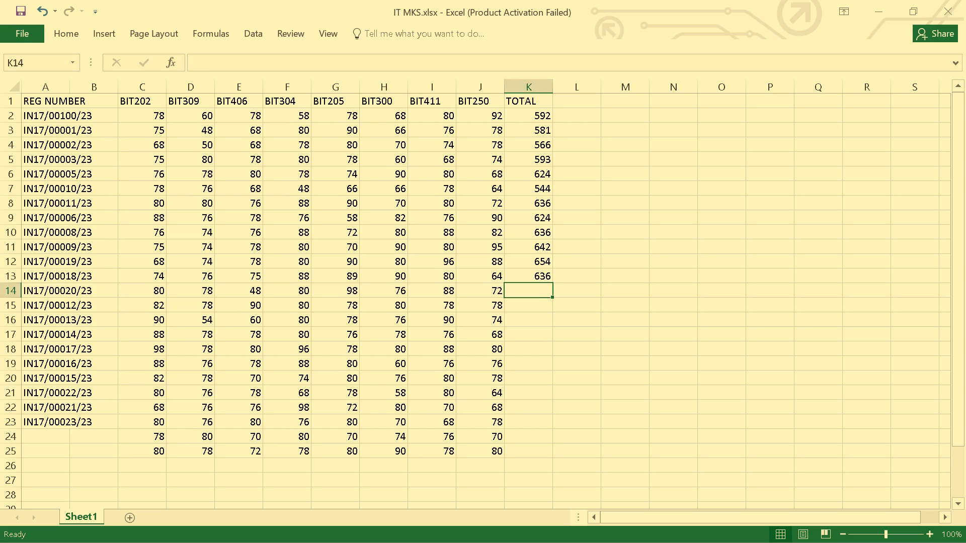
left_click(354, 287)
Enter the next student's registration number in cell A24 of the REG NUMBER column, following the IN17 format and sequence above.
left_click(45, 436)
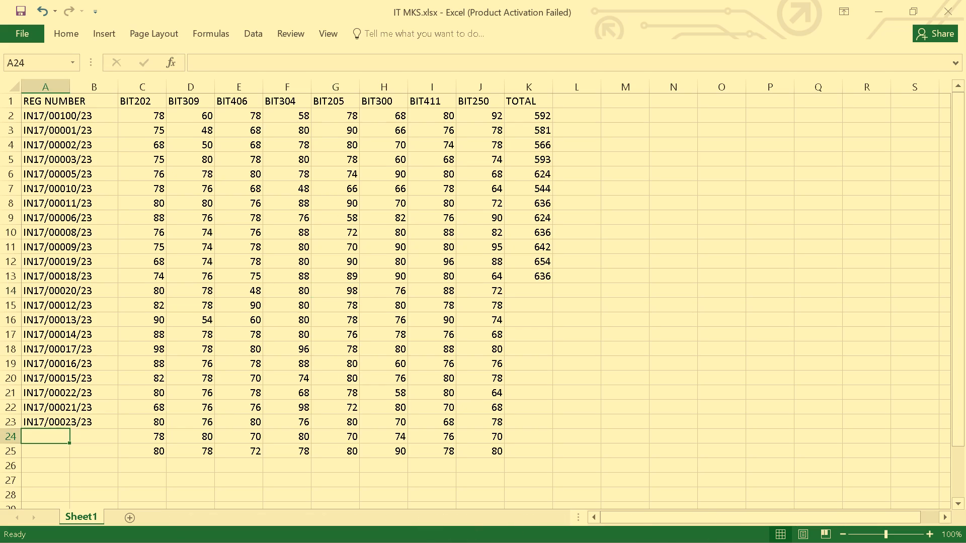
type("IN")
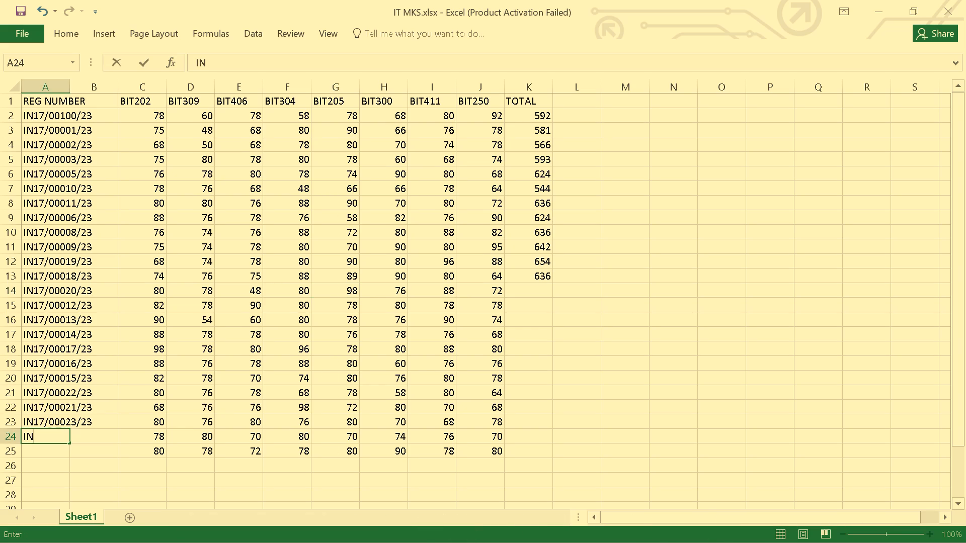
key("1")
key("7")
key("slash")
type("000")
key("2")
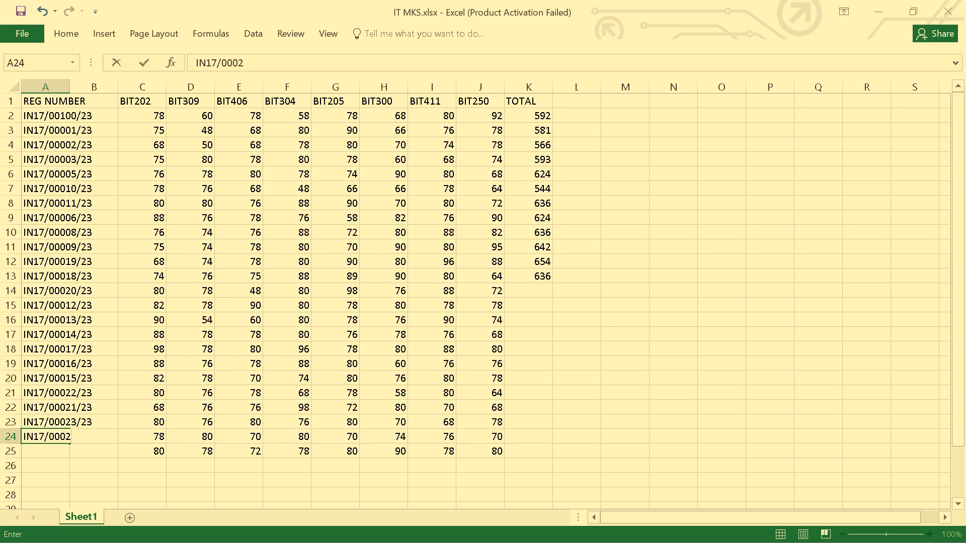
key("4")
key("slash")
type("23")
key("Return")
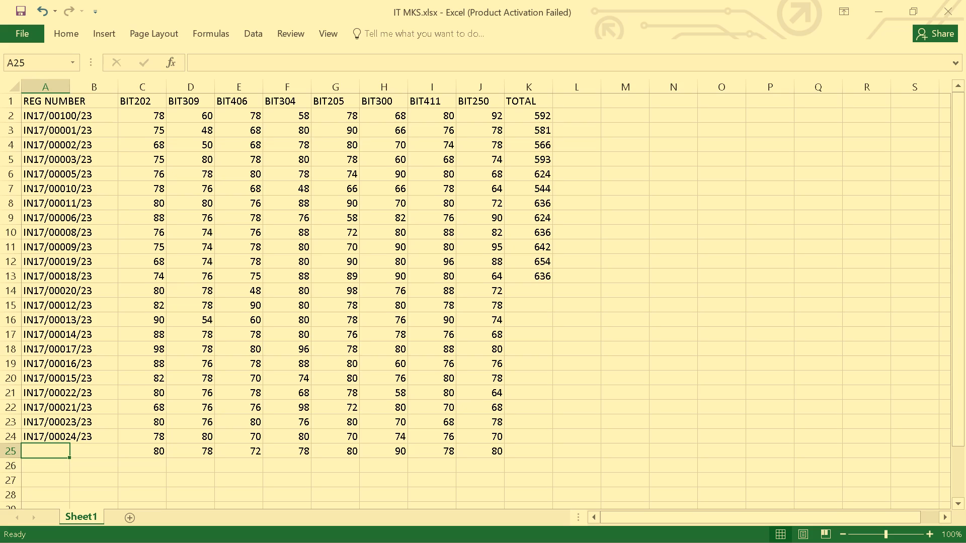
Enter the last student's registration number in cell A25 of the REG NUMBER column, continuing the same IN17 format and sequence.
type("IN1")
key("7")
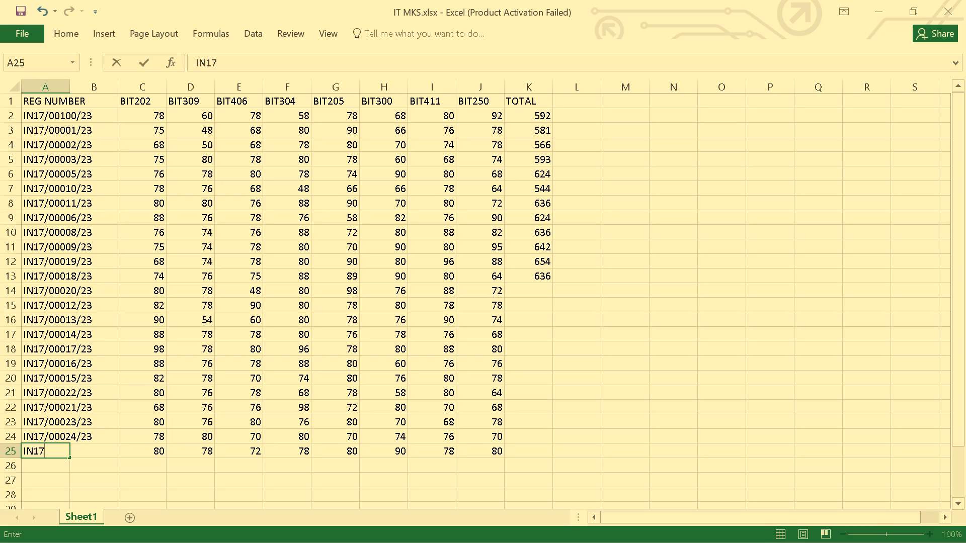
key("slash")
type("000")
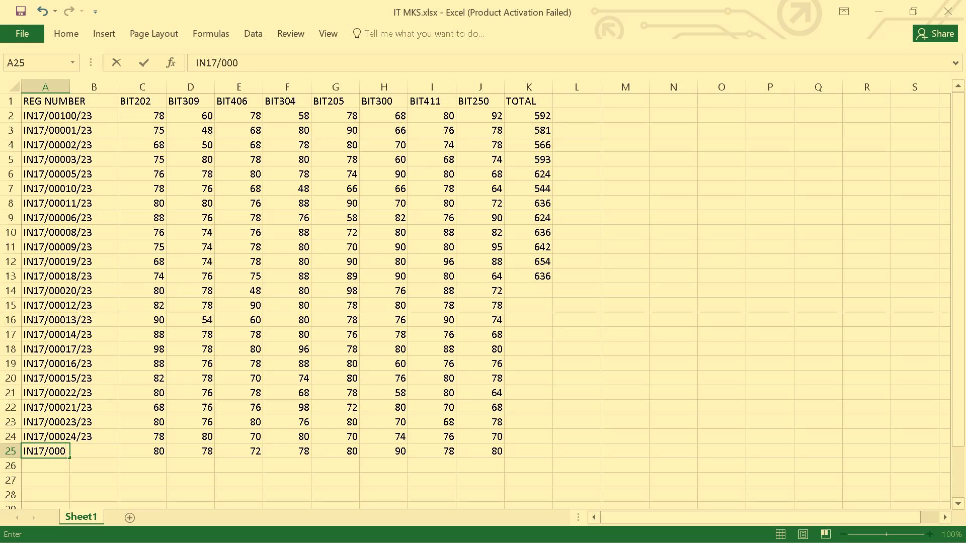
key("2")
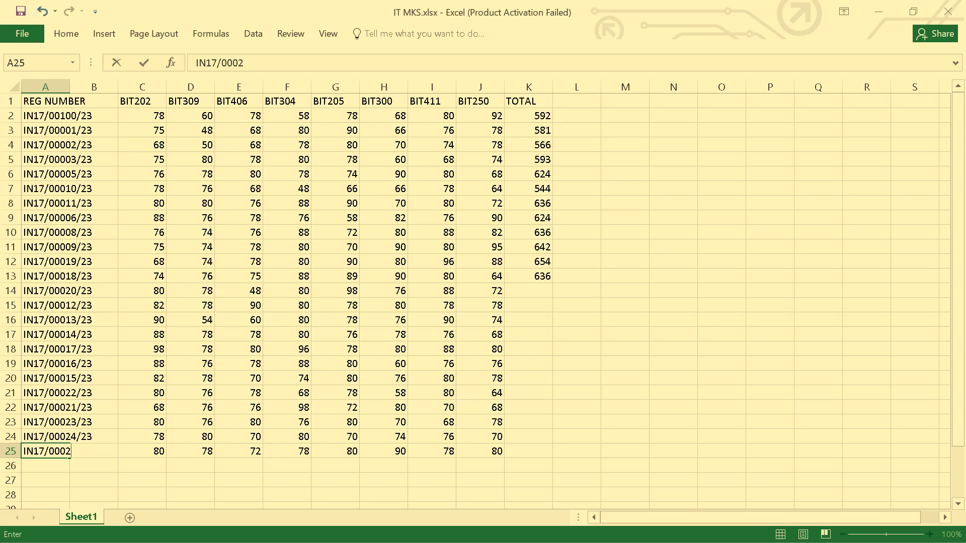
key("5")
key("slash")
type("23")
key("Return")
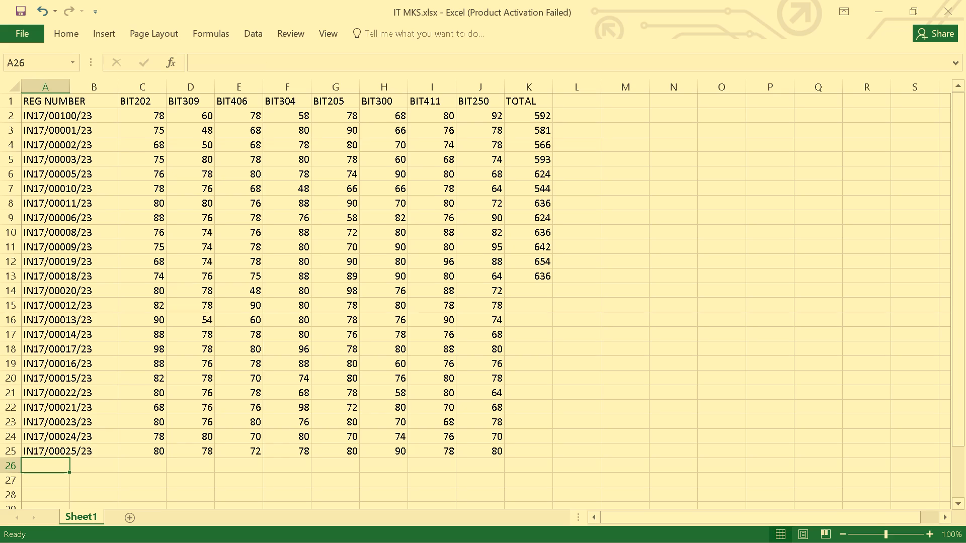
Select cell K14 in the TOTAL column to compute the total marks for the student in row 14.
left_click(501, 291)
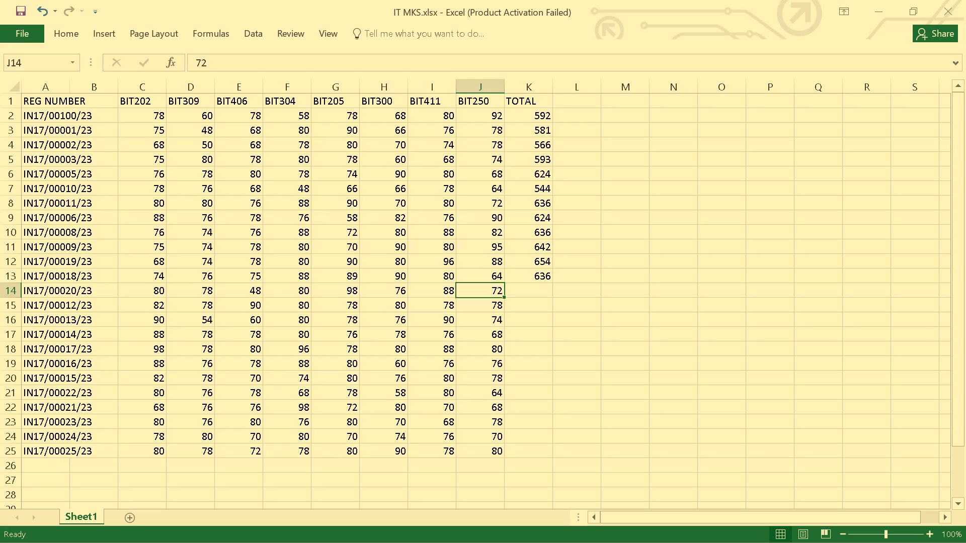
key("Right")
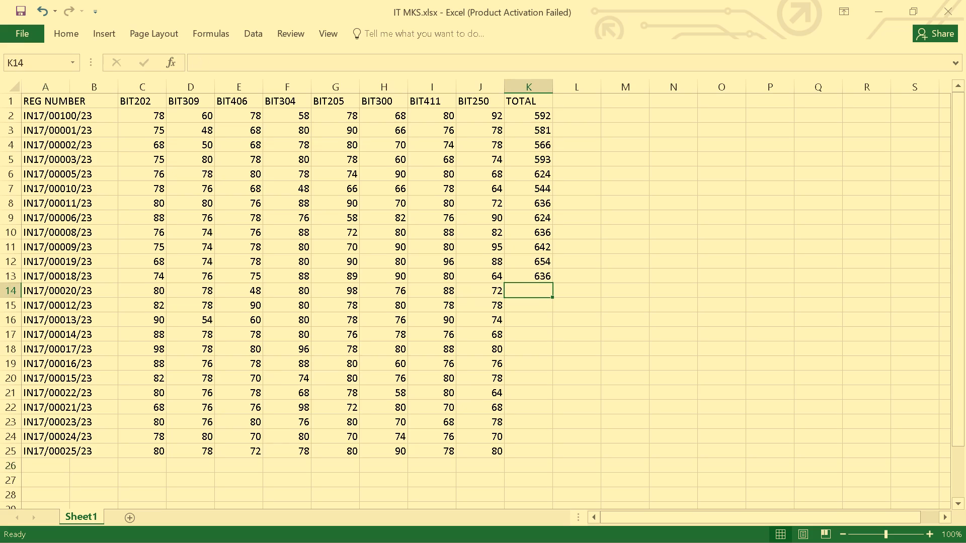
key("Return")
left_click(519, 290)
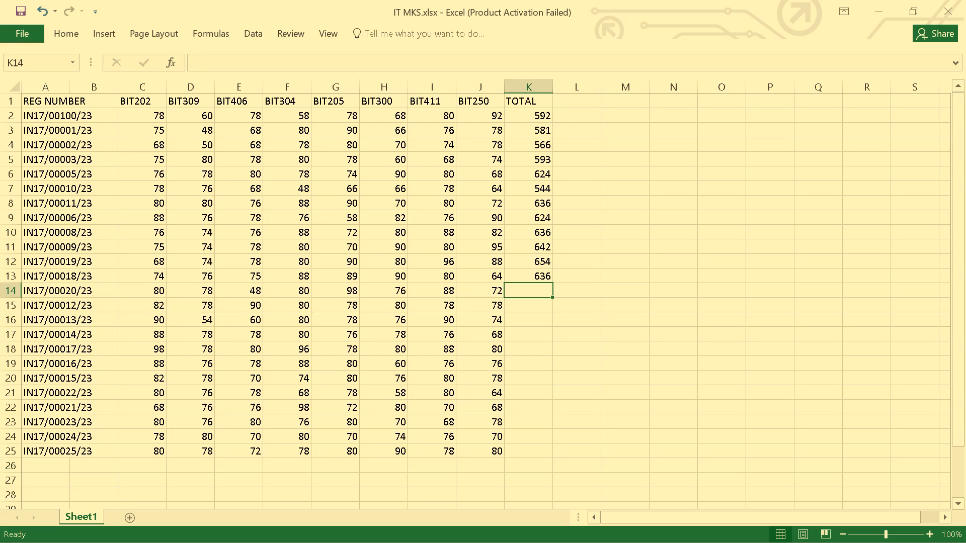